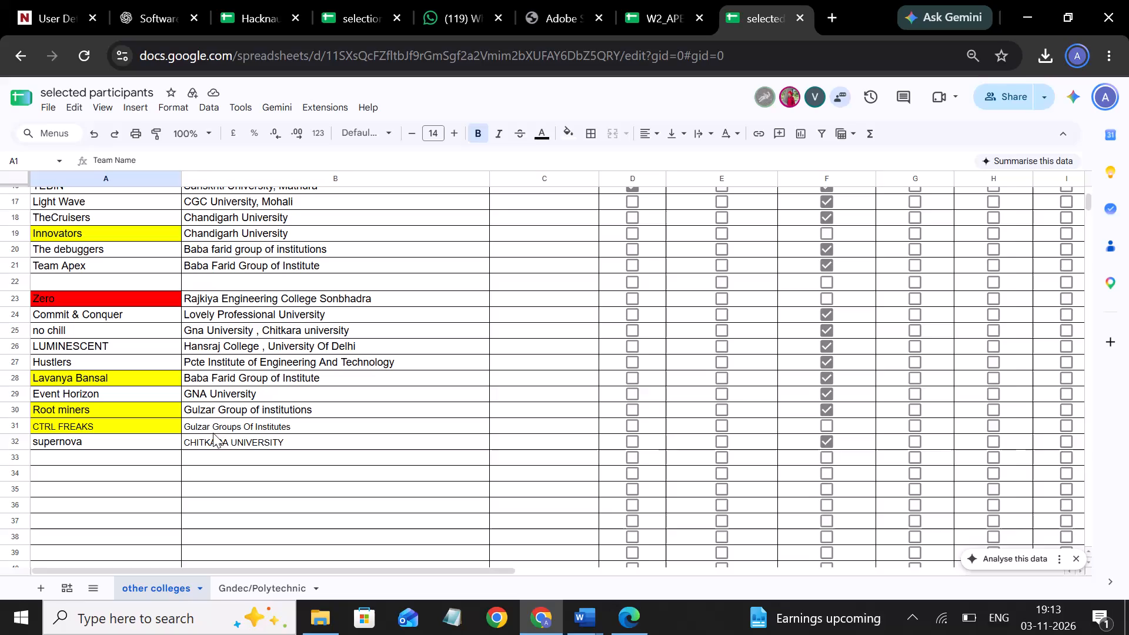
Close the first browser tab and move the selected participants spreadsheet's tab next to the Hacknauts one.
{"action": "left_click", "coordinate": [92, 16]}
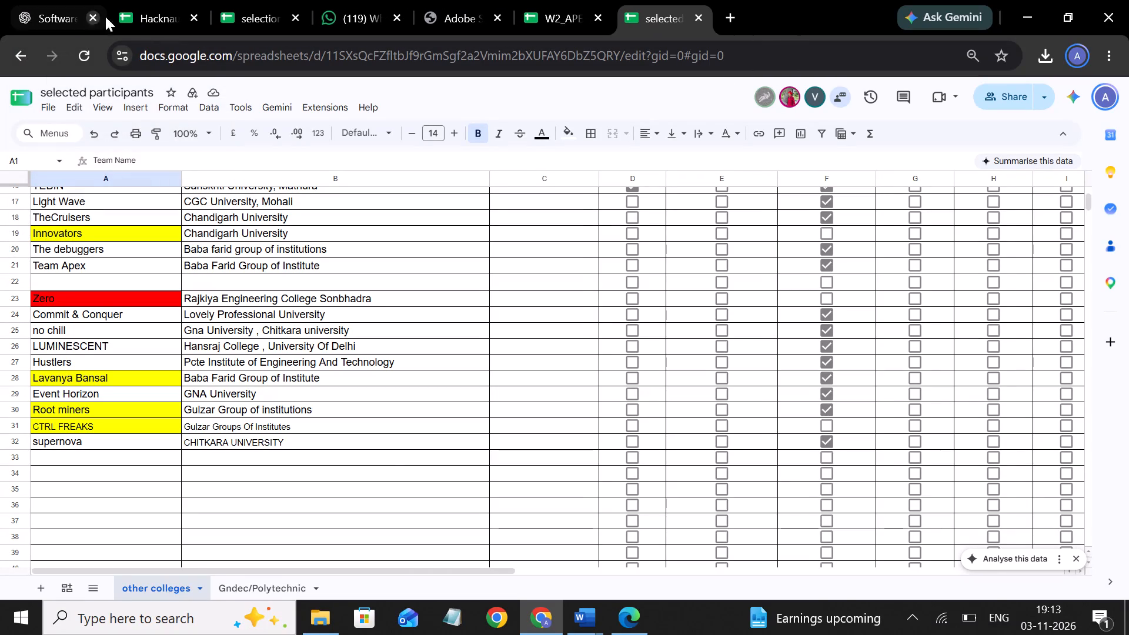
{"action": "left_click_drag", "start_coordinate": [654, 13], "coordinate": [232, 0]}
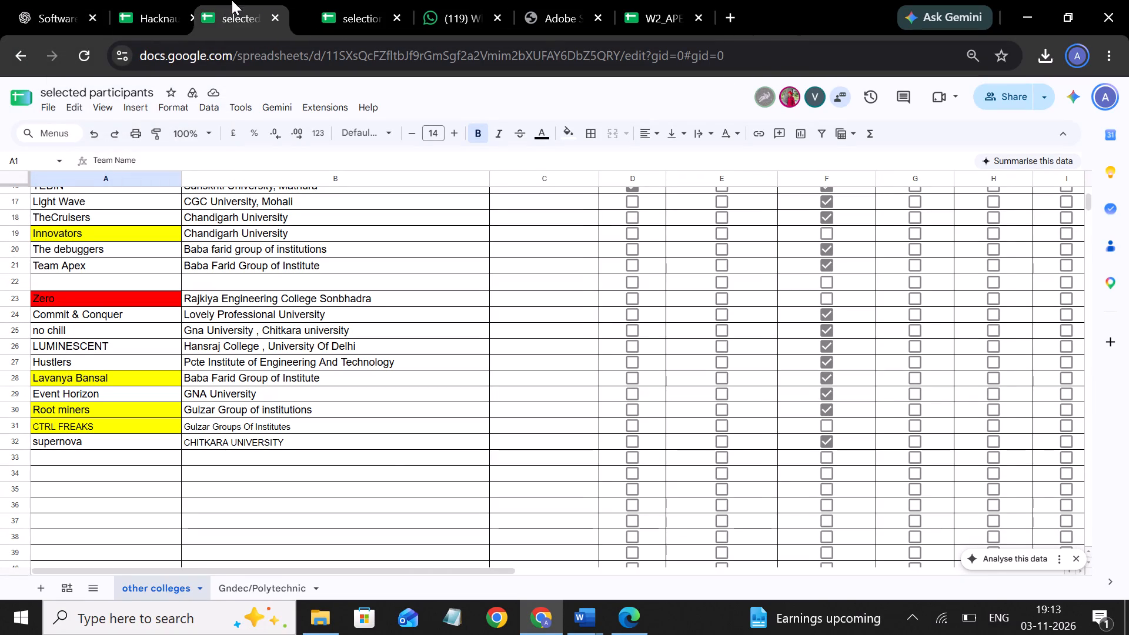
Bring up the W2_APEX-26_School_Wise_New spreadsheet and dismiss the signed-in account notice.
{"action": "left_click", "coordinate": [669, 1]}
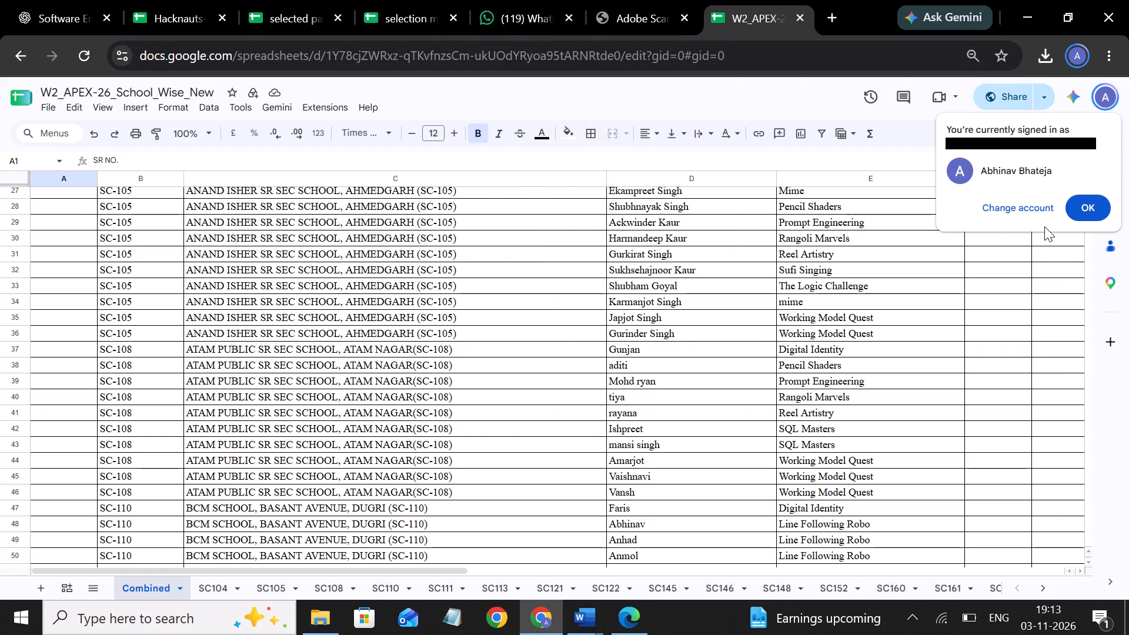
{"action": "left_click", "coordinate": [1081, 209]}
{"action": "scroll", "coordinate": [727, 218], "scroll_direction": "up", "scroll_amount": 7}
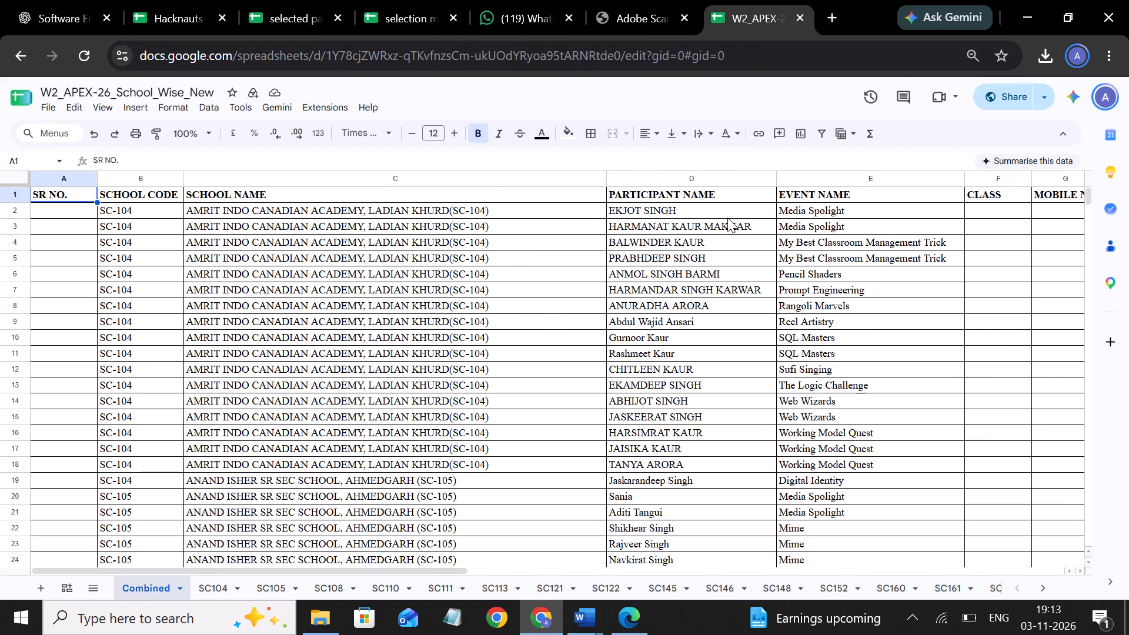
Examine the participant table in the Montessori Public School authority letter, Adobe Scan 30 Oct 2026.pdf.
{"action": "left_click", "coordinate": [616, 12]}
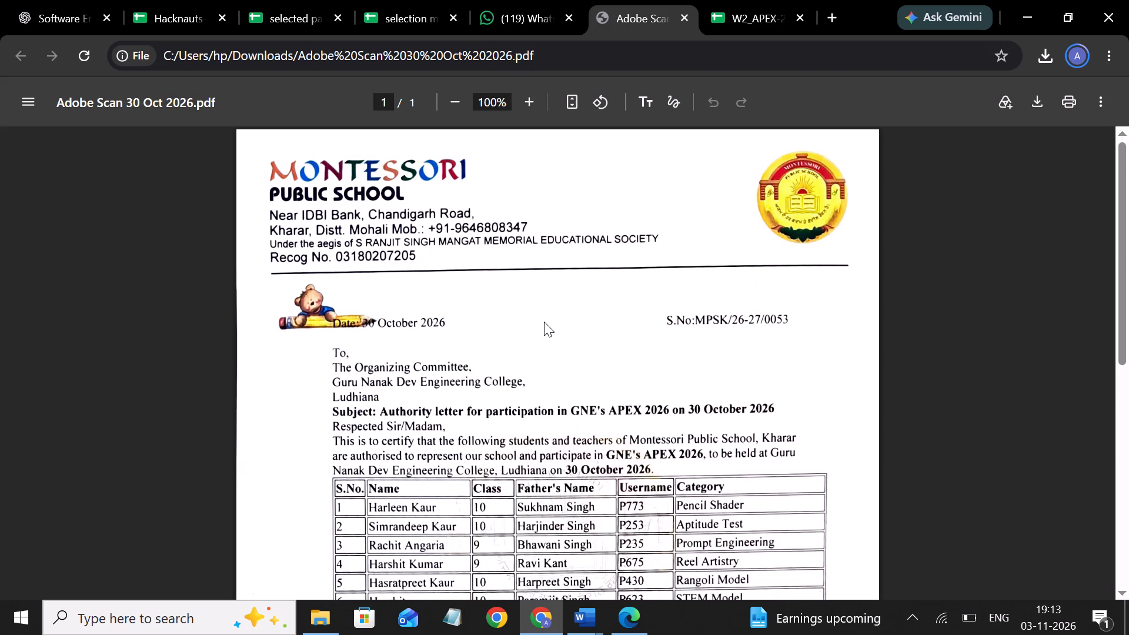
{"action": "scroll", "coordinate": [544, 322], "scroll_direction": "down", "scroll_amount": 2}
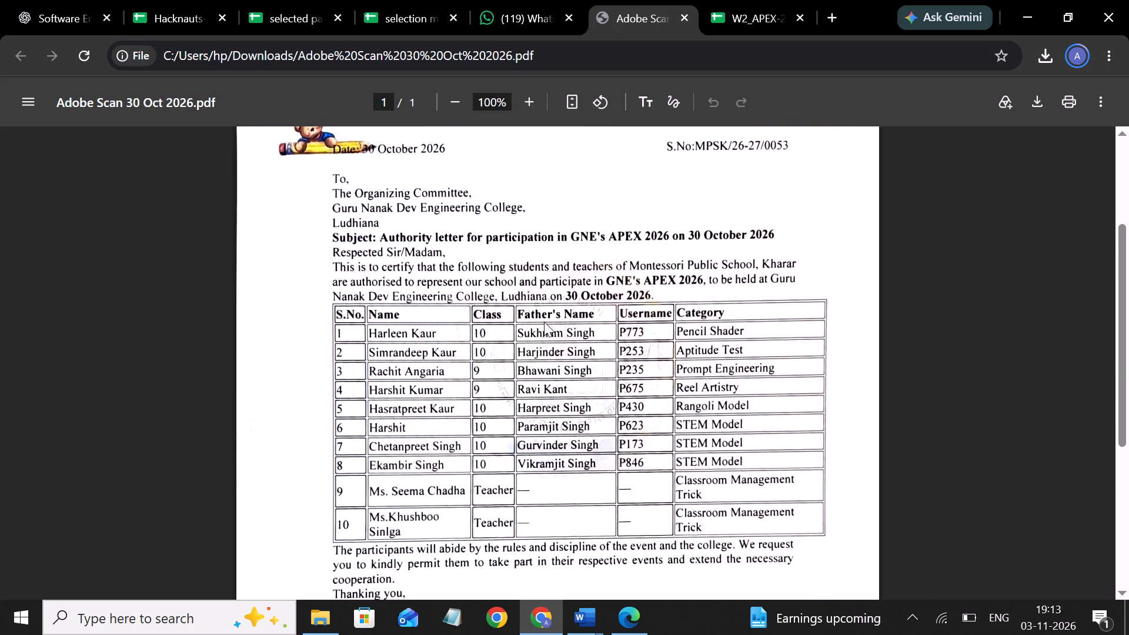
{"action": "scroll", "coordinate": [544, 322], "scroll_direction": "down", "scroll_amount": 2}
{"action": "scroll", "coordinate": [544, 322], "scroll_direction": "up", "scroll_amount": 4}
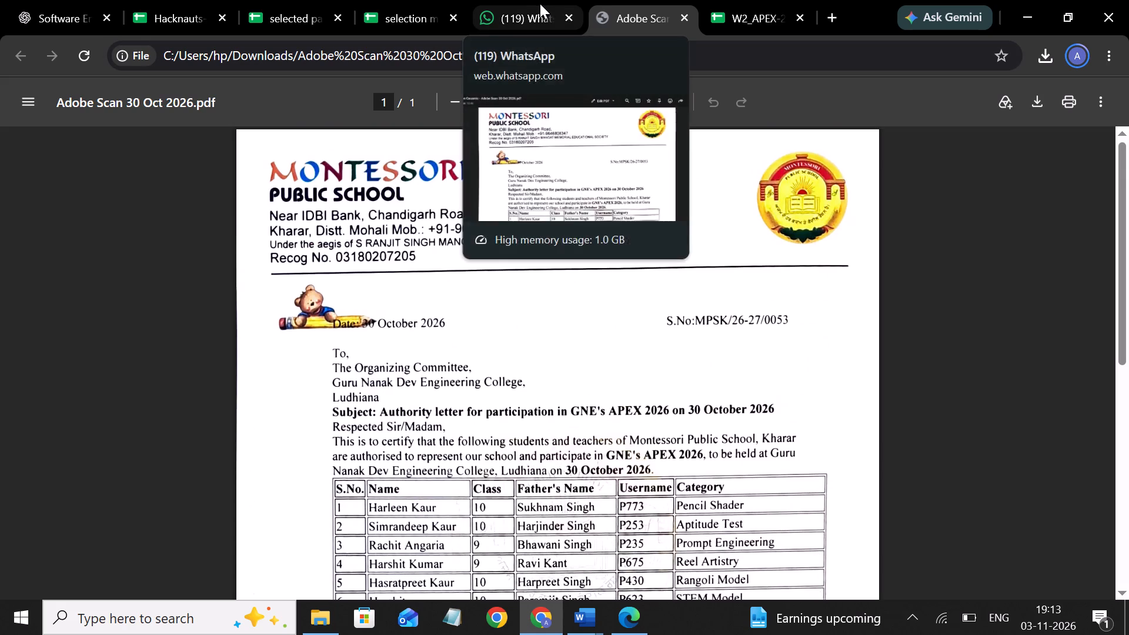
Search the school-wise spreadsheet's Combined sheet for "monte", open sheet SC213, and select cell D4 in the CLASS column.
{"action": "left_click", "coordinate": [733, 4]}
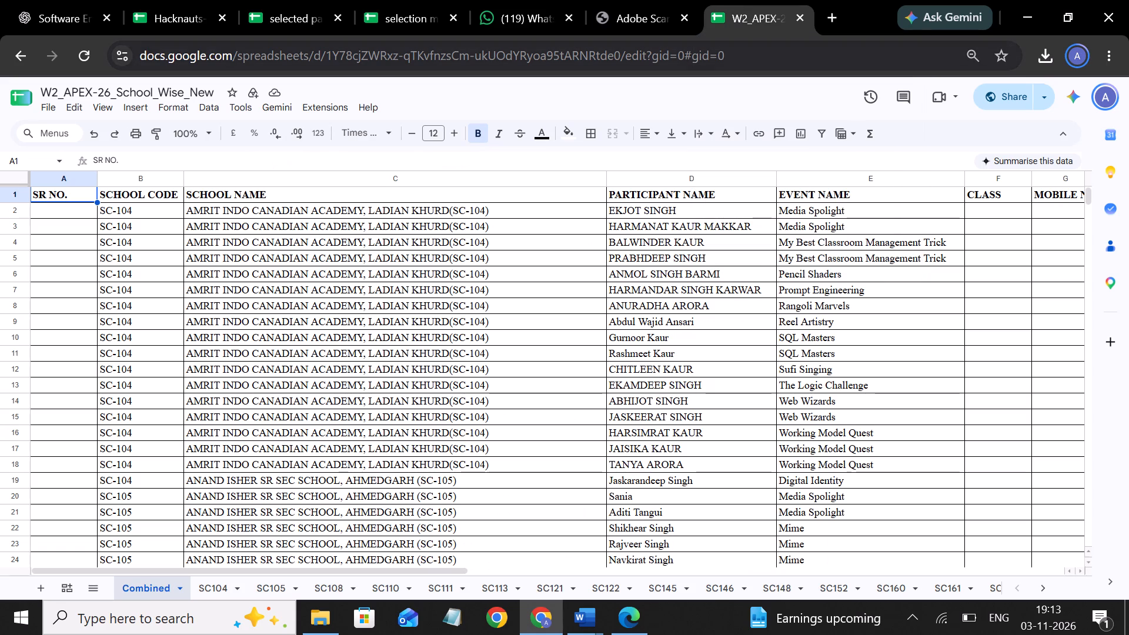
{"action": "key", "text": "ctrl+f"}
{"action": "type", "text": "monte"}
{"action": "scroll", "coordinate": [434, 247], "scroll_direction": "down", "scroll_amount": 3}
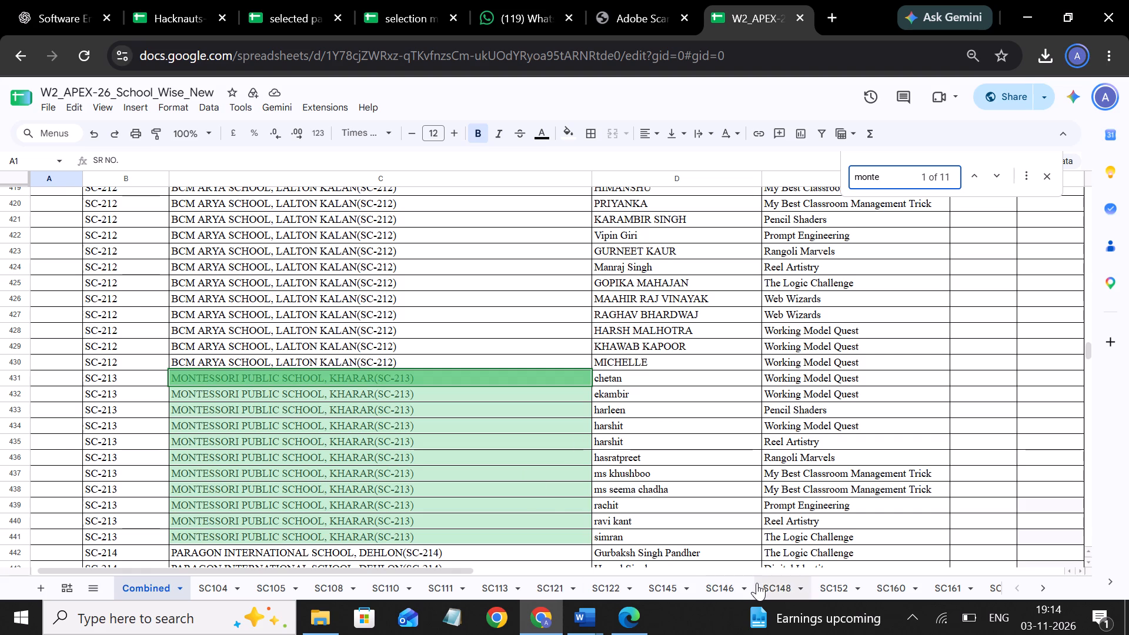
{"action": "scroll", "coordinate": [753, 583], "scroll_direction": "left", "scroll_amount": 9}
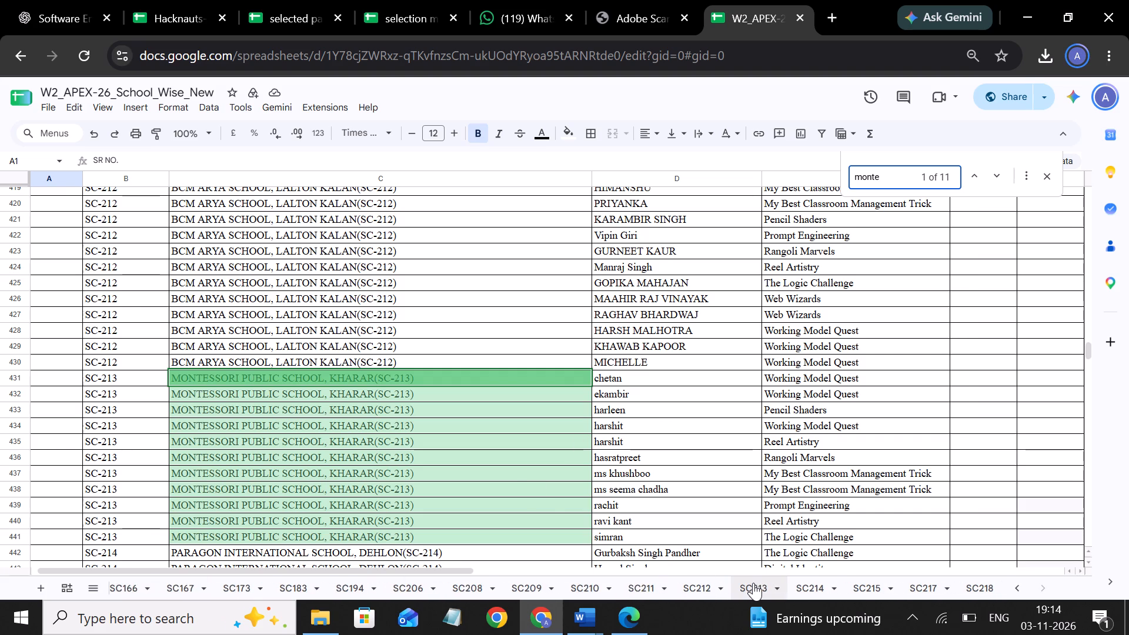
{"action": "scroll", "coordinate": [753, 583], "scroll_direction": "left", "scroll_amount": 1}
{"action": "left_click", "coordinate": [739, 583]}
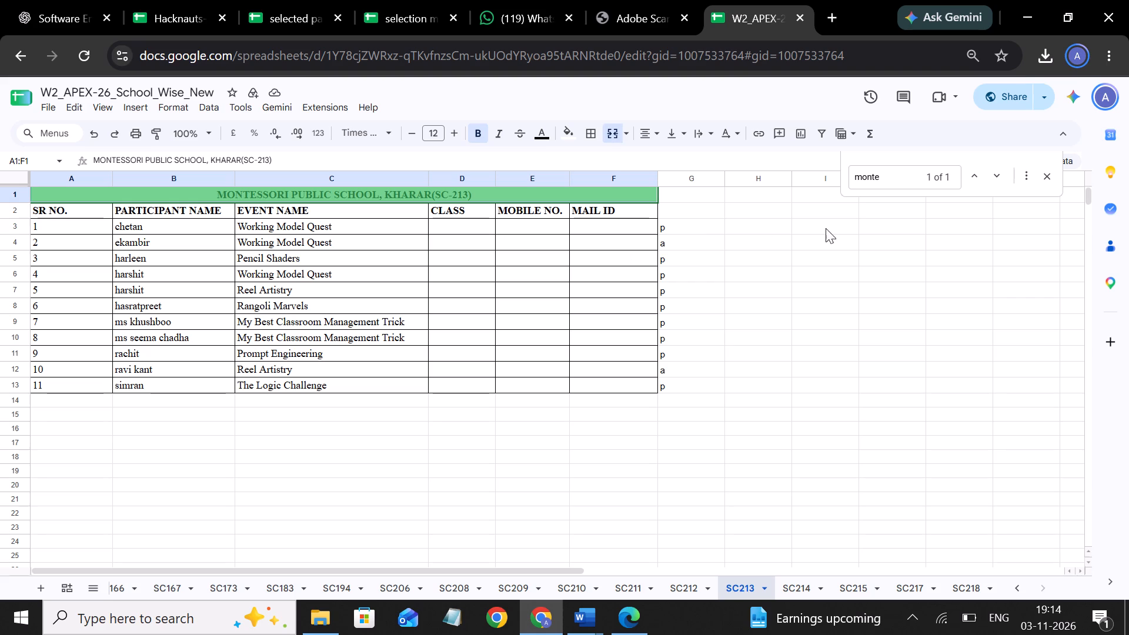
{"action": "left_click", "coordinate": [495, 244]}
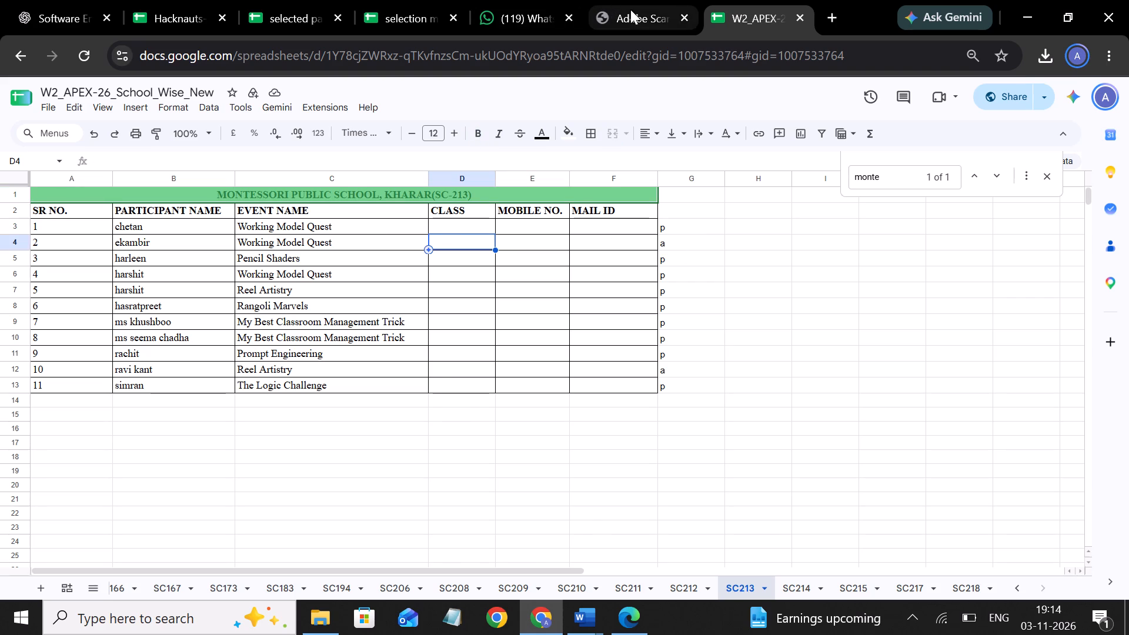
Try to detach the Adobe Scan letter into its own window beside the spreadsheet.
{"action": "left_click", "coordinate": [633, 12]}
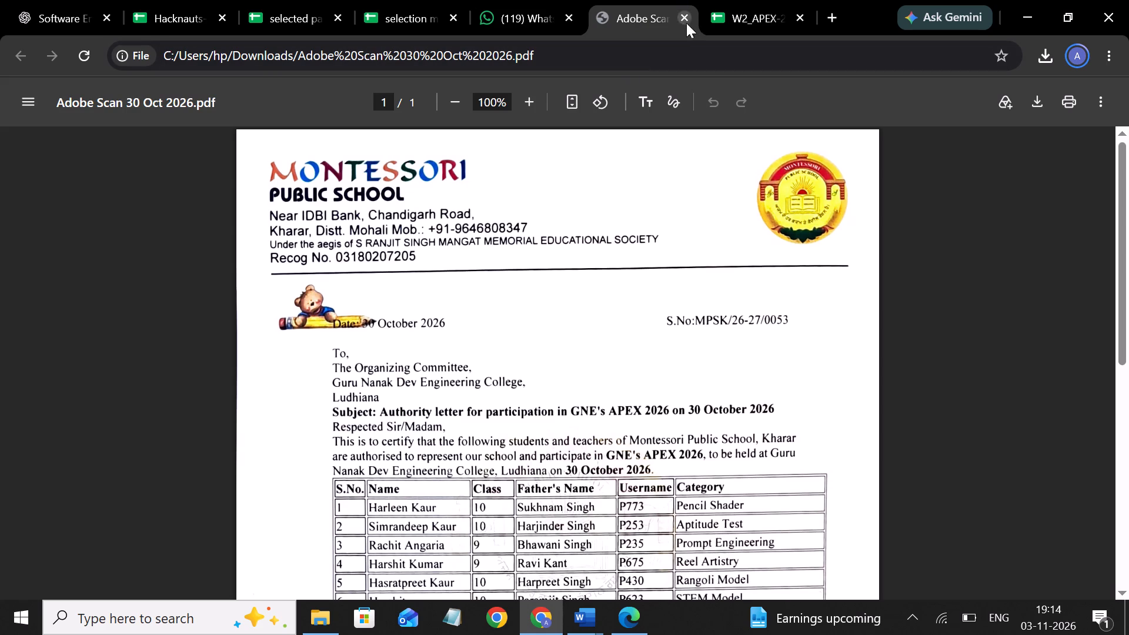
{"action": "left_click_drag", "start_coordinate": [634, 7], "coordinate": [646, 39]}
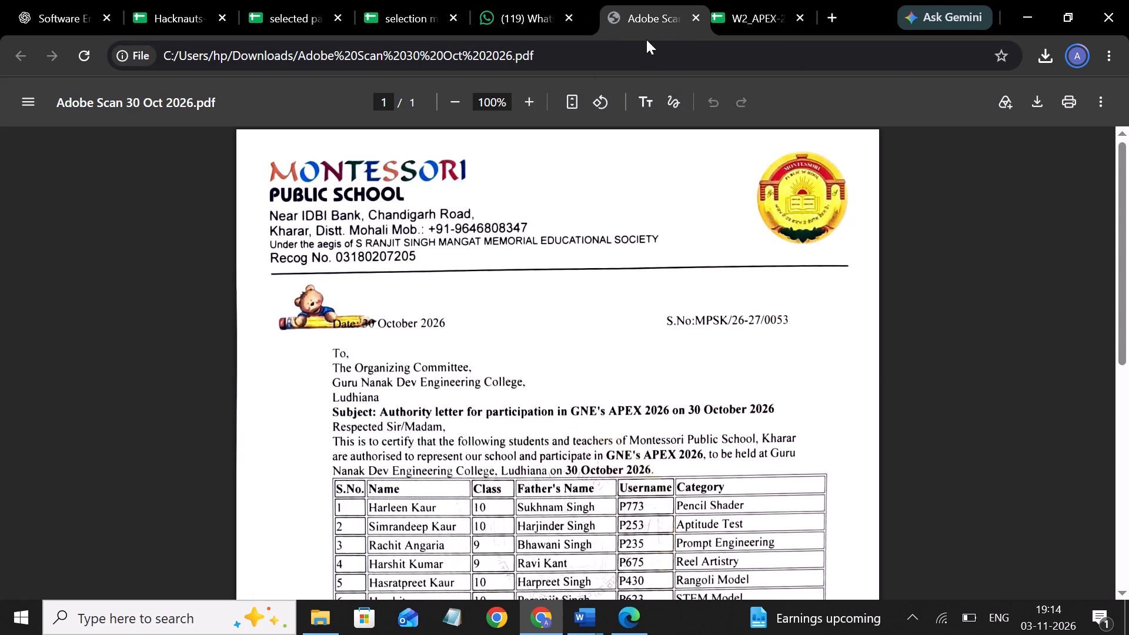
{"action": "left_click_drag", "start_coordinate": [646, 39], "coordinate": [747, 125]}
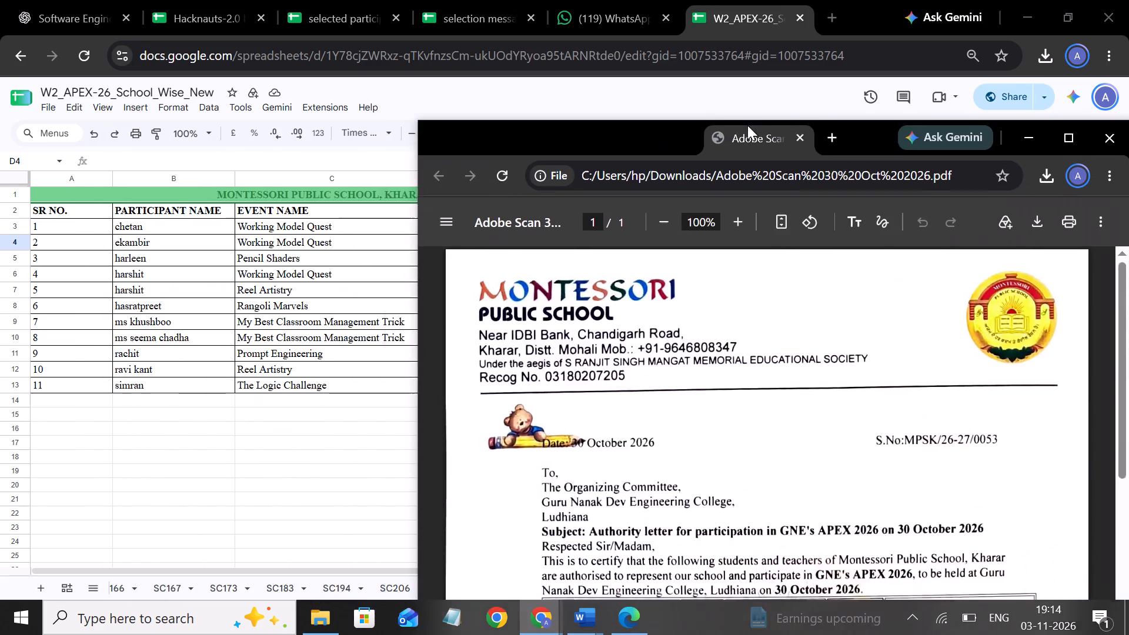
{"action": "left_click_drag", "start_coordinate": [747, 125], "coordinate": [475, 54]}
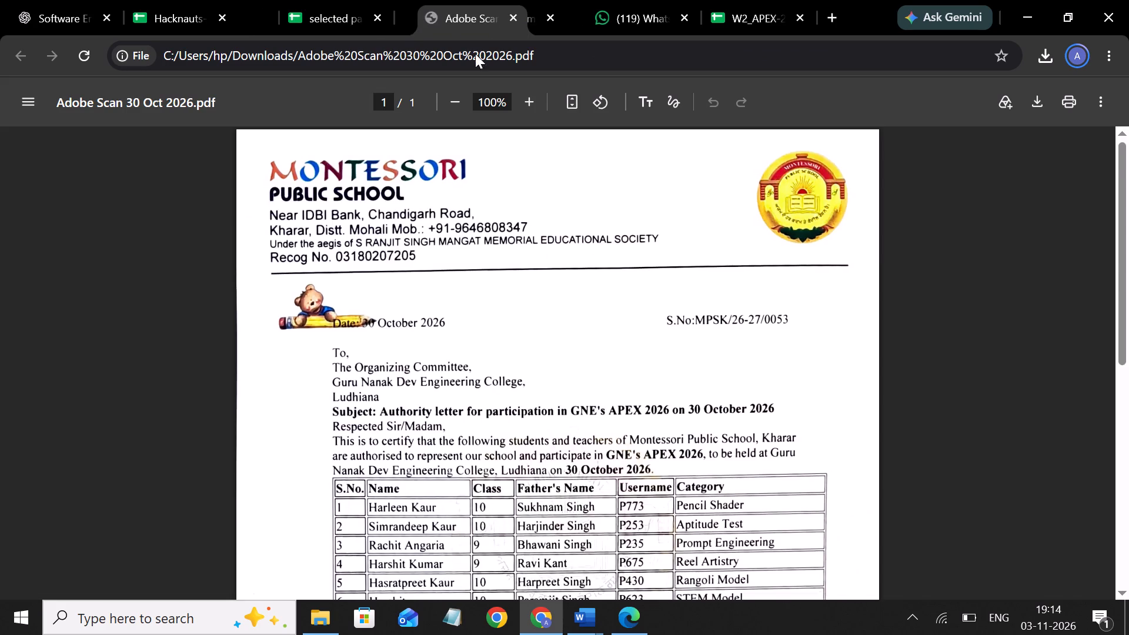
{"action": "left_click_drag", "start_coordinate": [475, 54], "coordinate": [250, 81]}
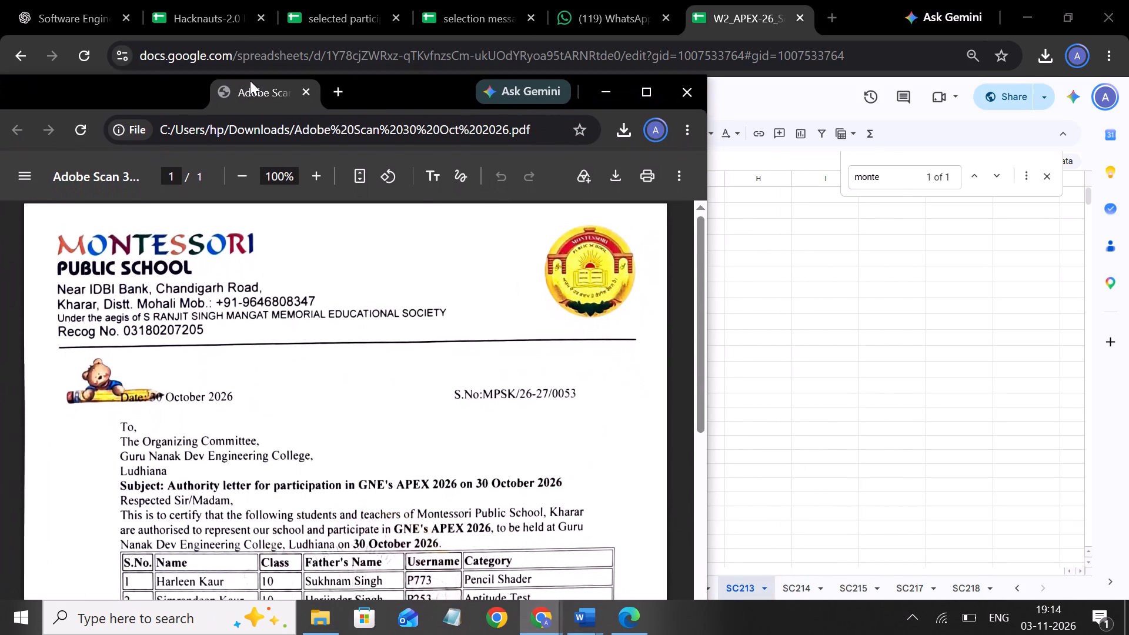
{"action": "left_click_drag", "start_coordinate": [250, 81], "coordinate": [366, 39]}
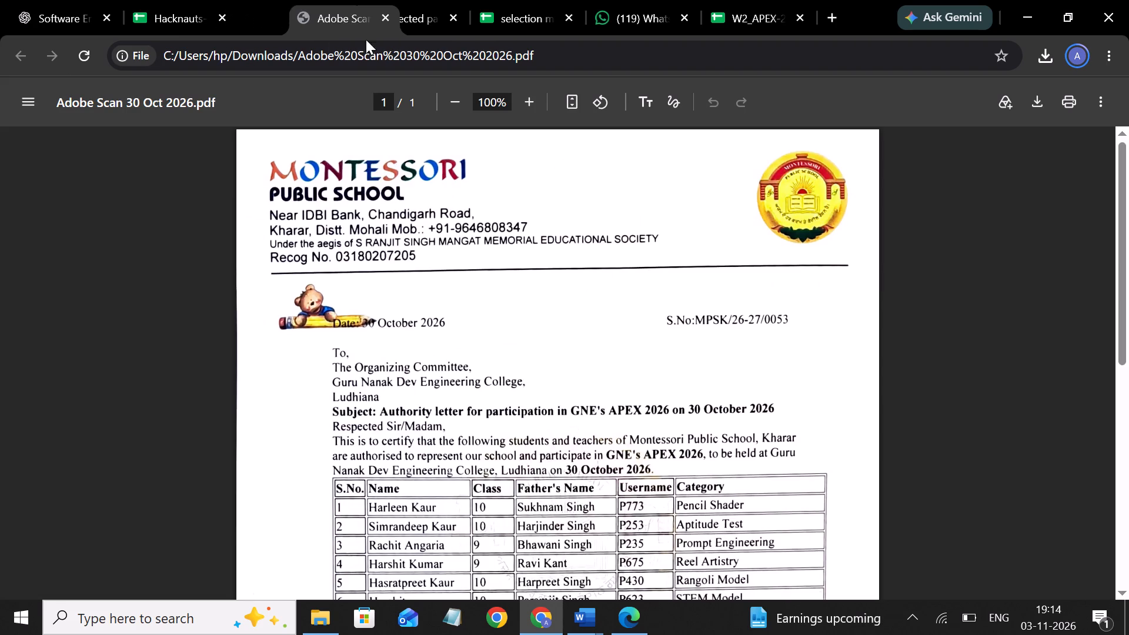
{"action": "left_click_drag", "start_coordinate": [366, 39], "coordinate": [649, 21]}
Search the web in a new tab for how to do split screen on windows and read the instructions.
{"action": "left_click", "coordinate": [837, 10]}
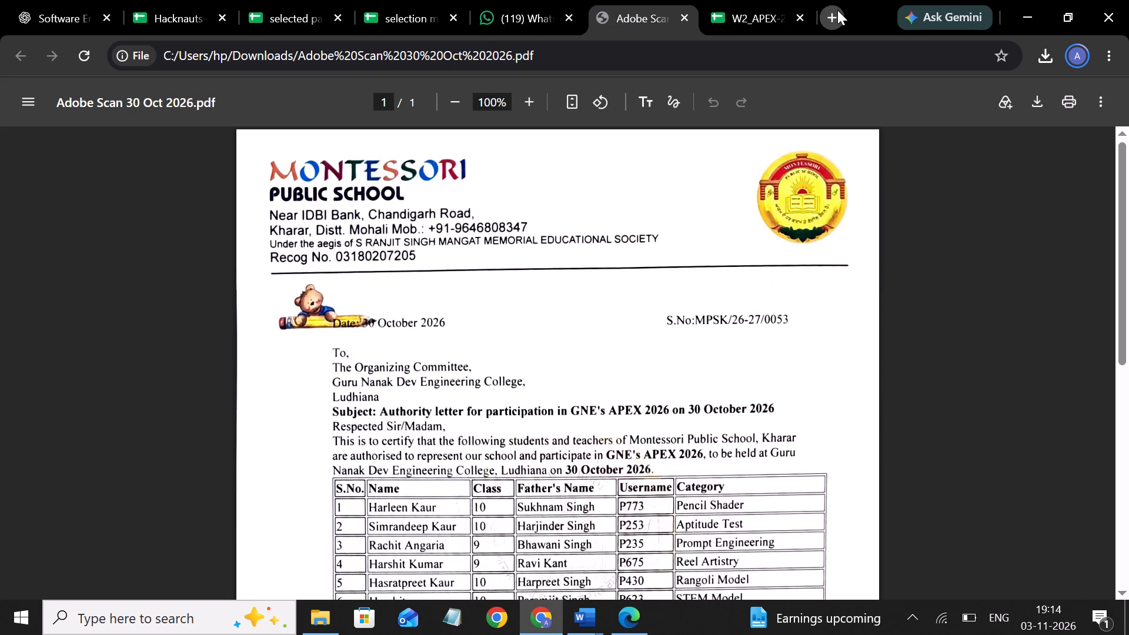
{"action": "type", "text": "how to do split screen on"}
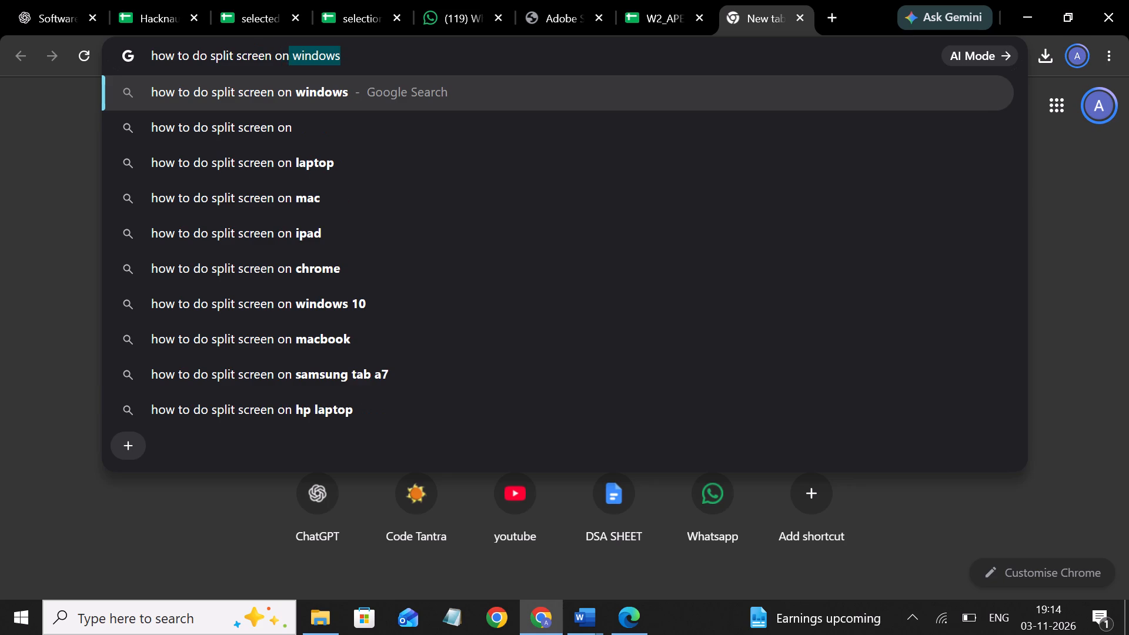
{"action": "left_click", "coordinate": [633, 103]}
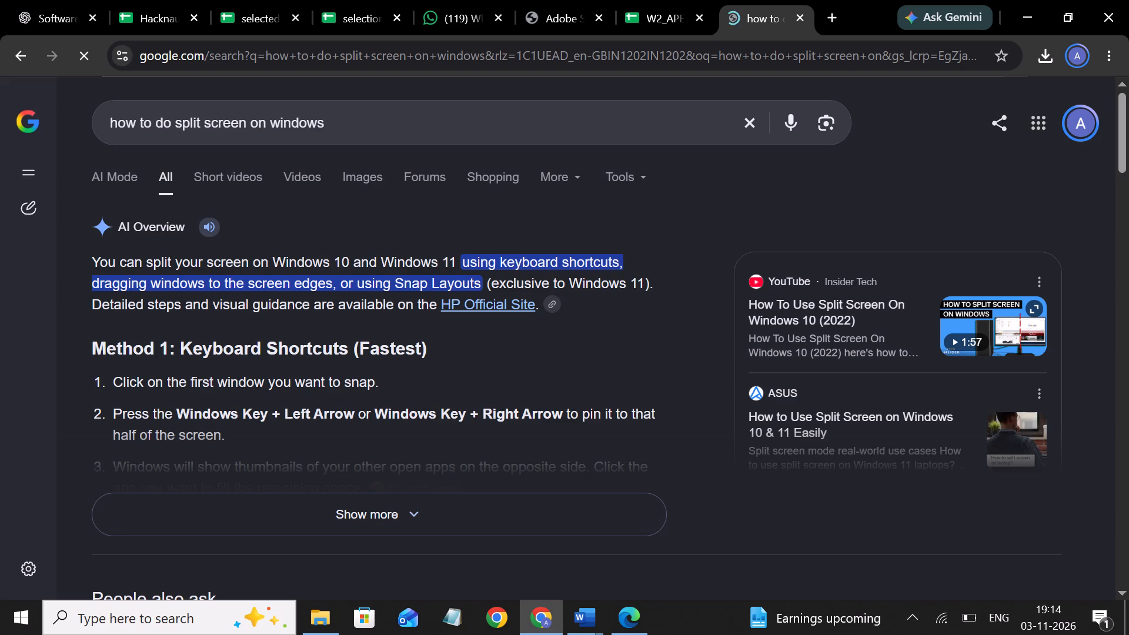
{"action": "scroll", "coordinate": [343, 385], "scroll_direction": "down", "scroll_amount": 1}
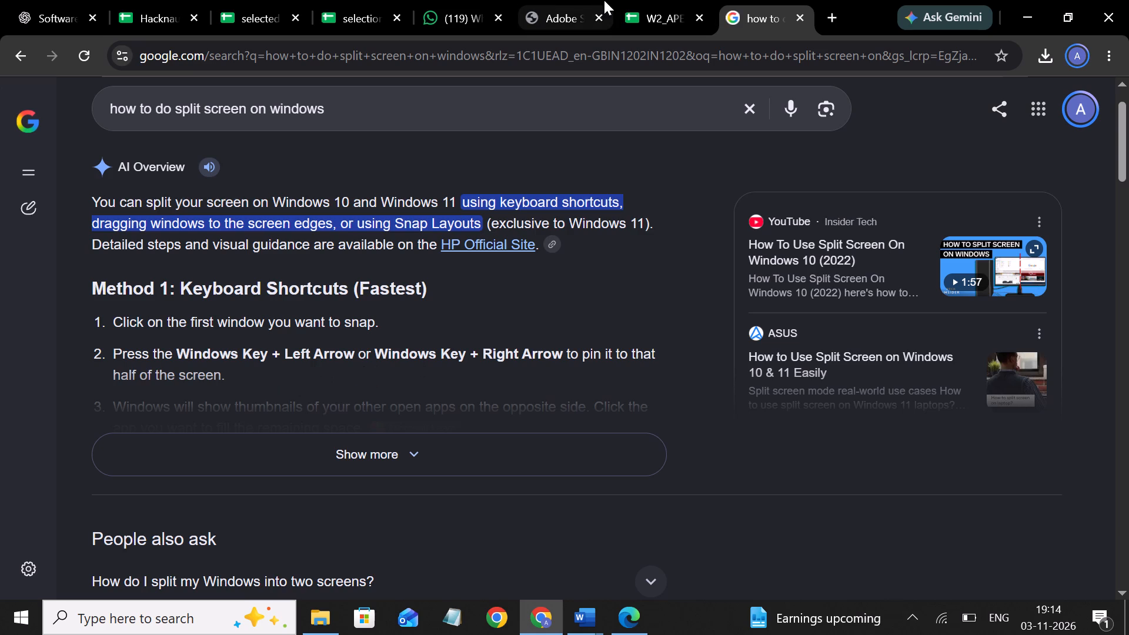
Snap the window with the Montessori letter to the left half and place the school-wise spreadsheet in its own window on the right.
{"action": "left_click", "coordinate": [559, 5]}
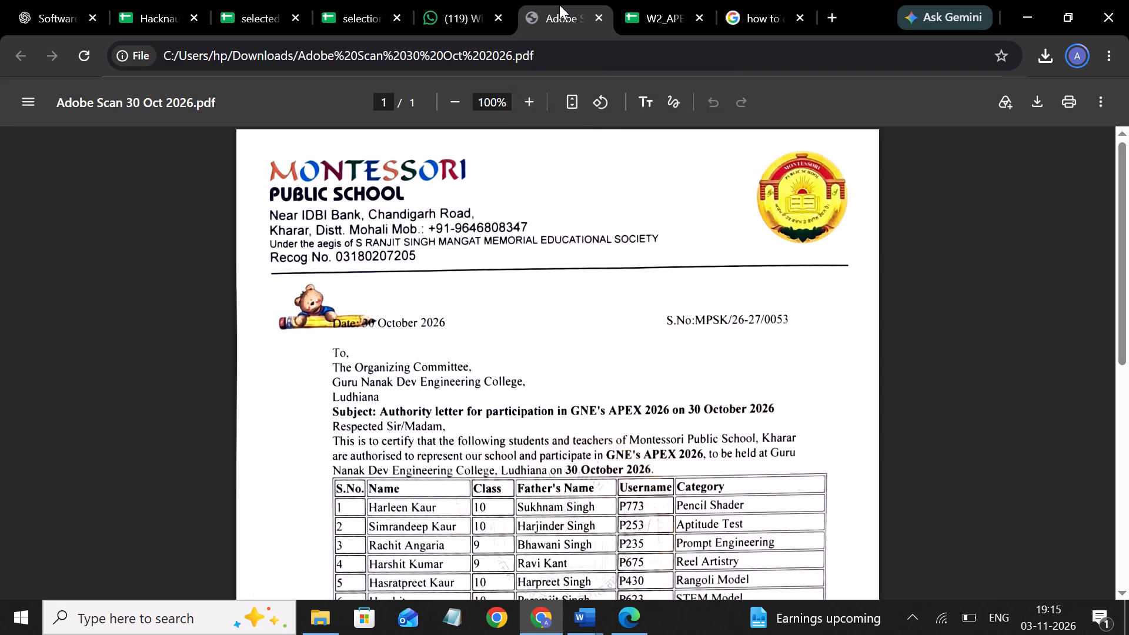
{"action": "key", "text": "super+Left"}
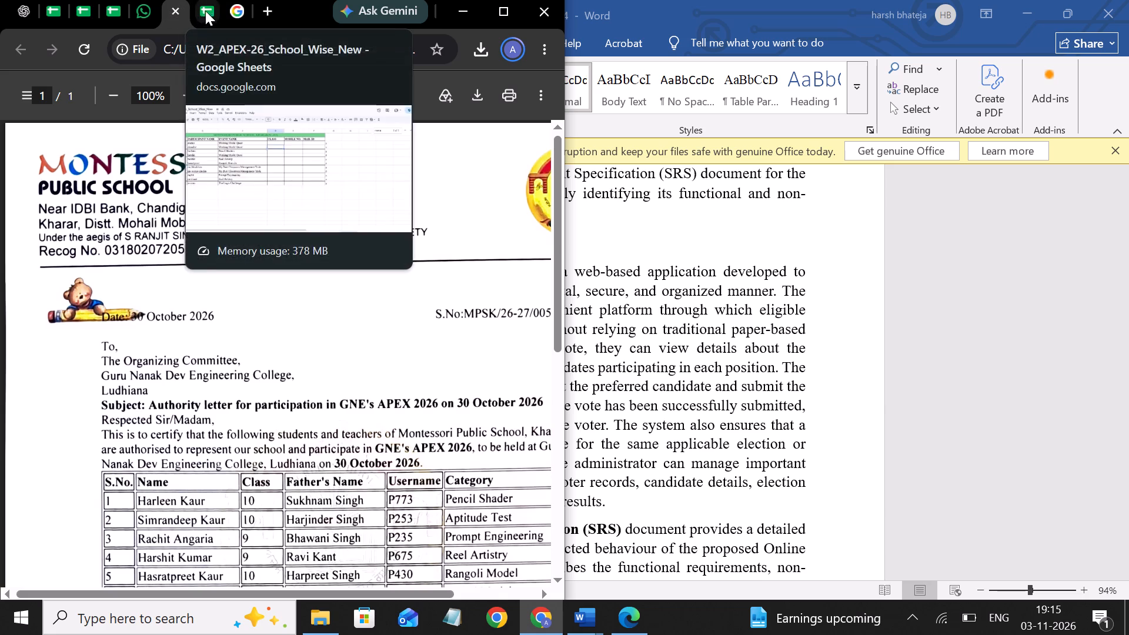
{"action": "left_click_drag", "start_coordinate": [208, 7], "coordinate": [260, 111]}
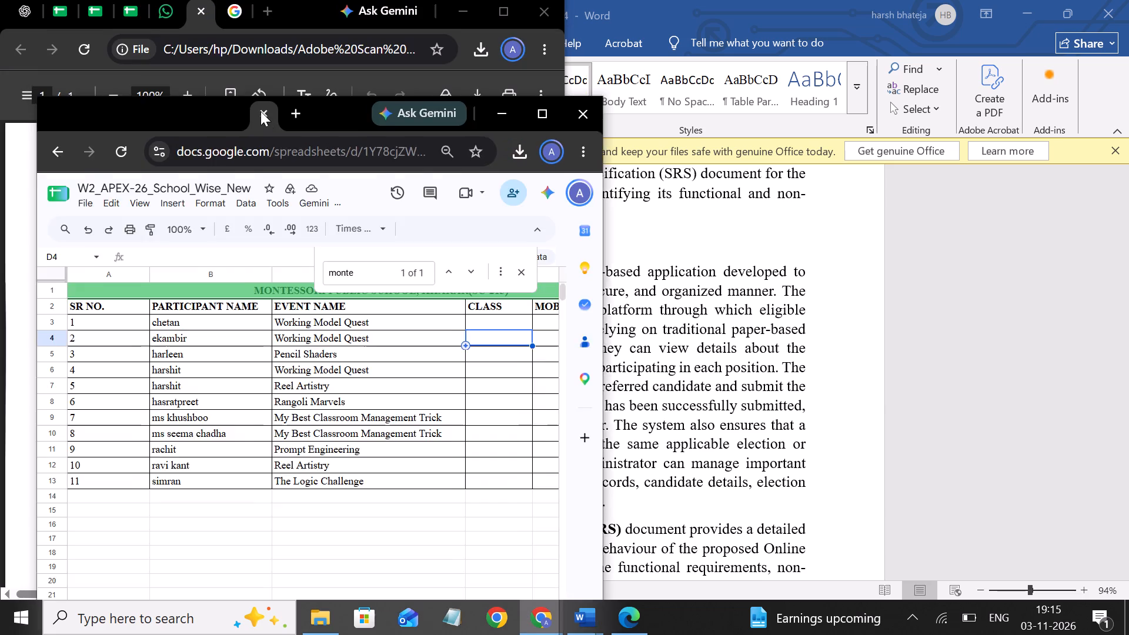
{"action": "left_click_drag", "start_coordinate": [260, 111], "coordinate": [789, 15]}
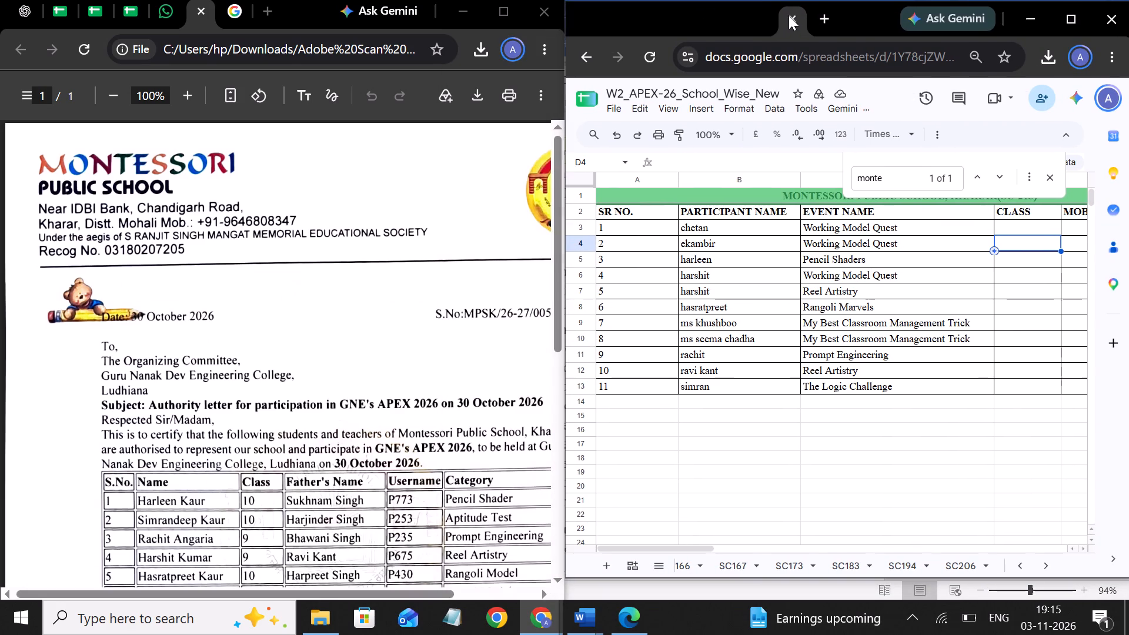
{"action": "left_click_drag", "start_coordinate": [789, 15], "coordinate": [783, 17]}
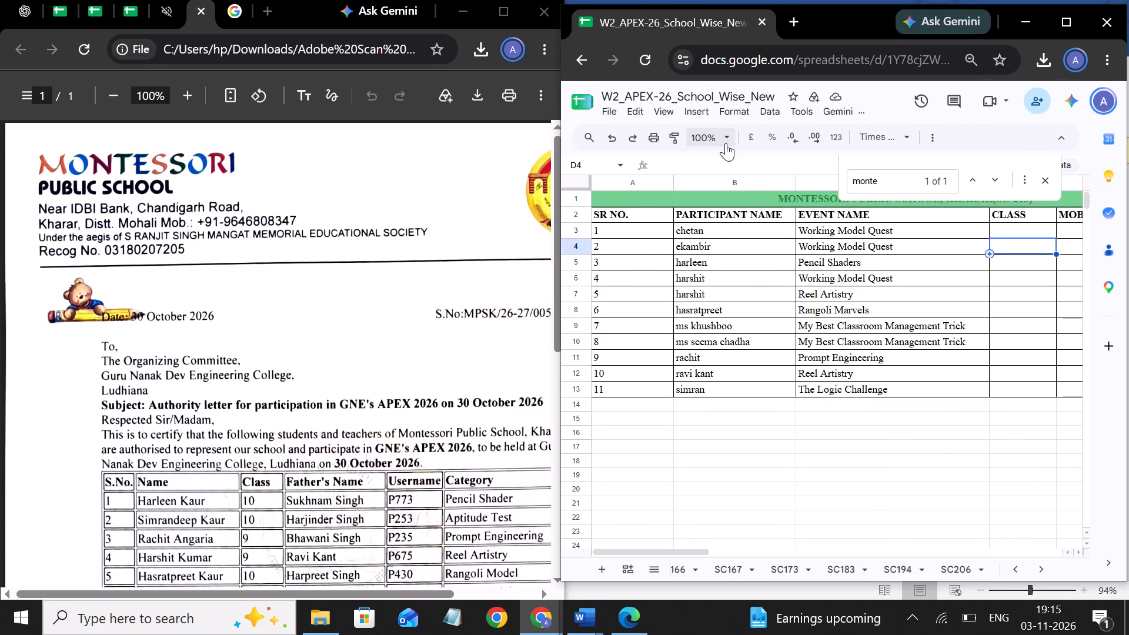
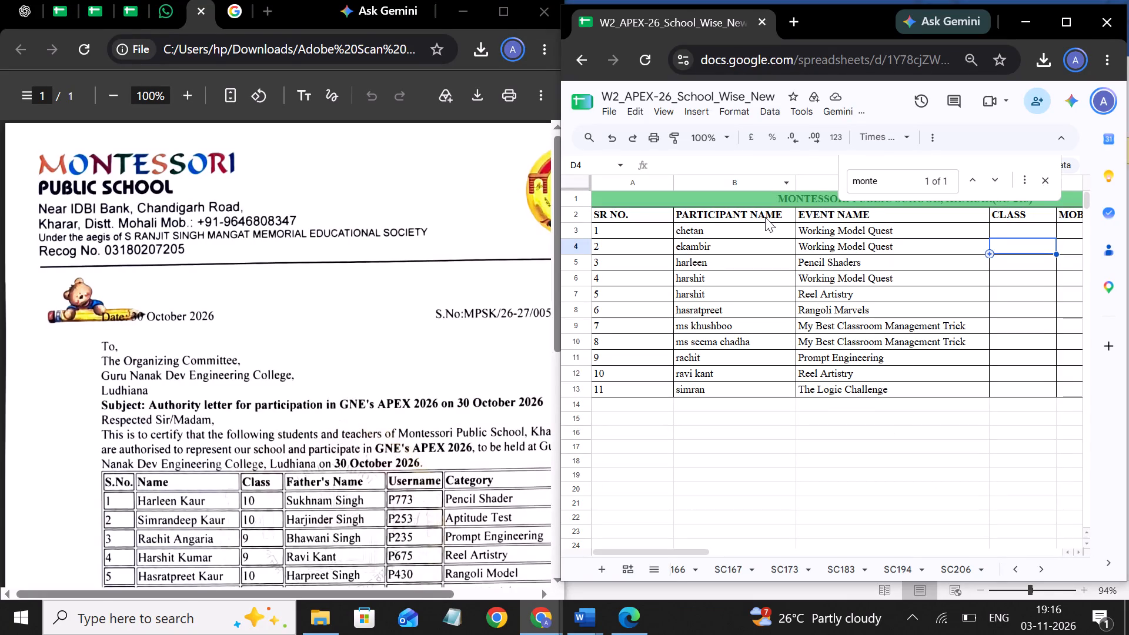
Clear the search term from the spreadsheet's find box.
{"action": "left_click_drag", "start_coordinate": [895, 181], "coordinate": [849, 173]}
{"action": "key", "text": "BackSpace"}
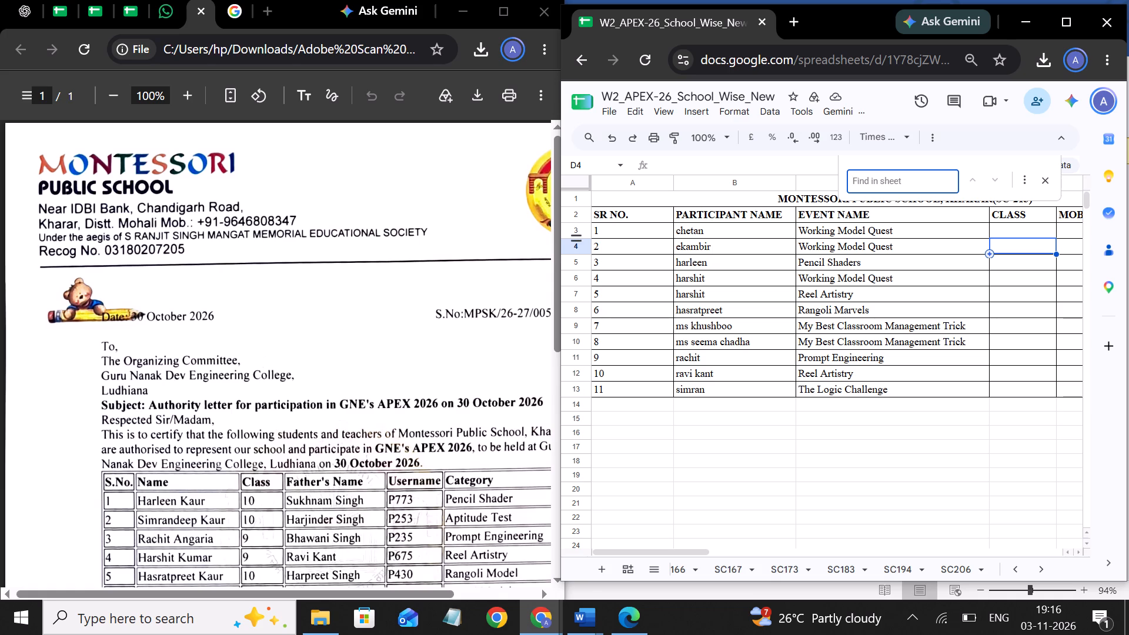
{"action": "scroll", "coordinate": [267, 376], "scroll_direction": "down", "scroll_amount": 3}
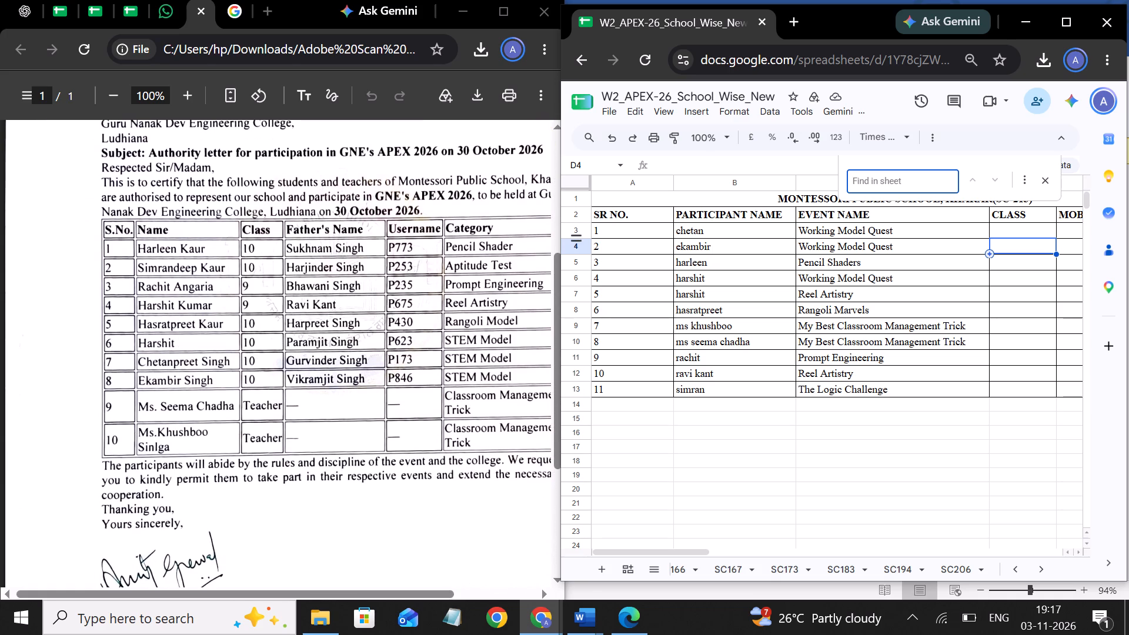
{"action": "double_click", "coordinate": [716, 233]}
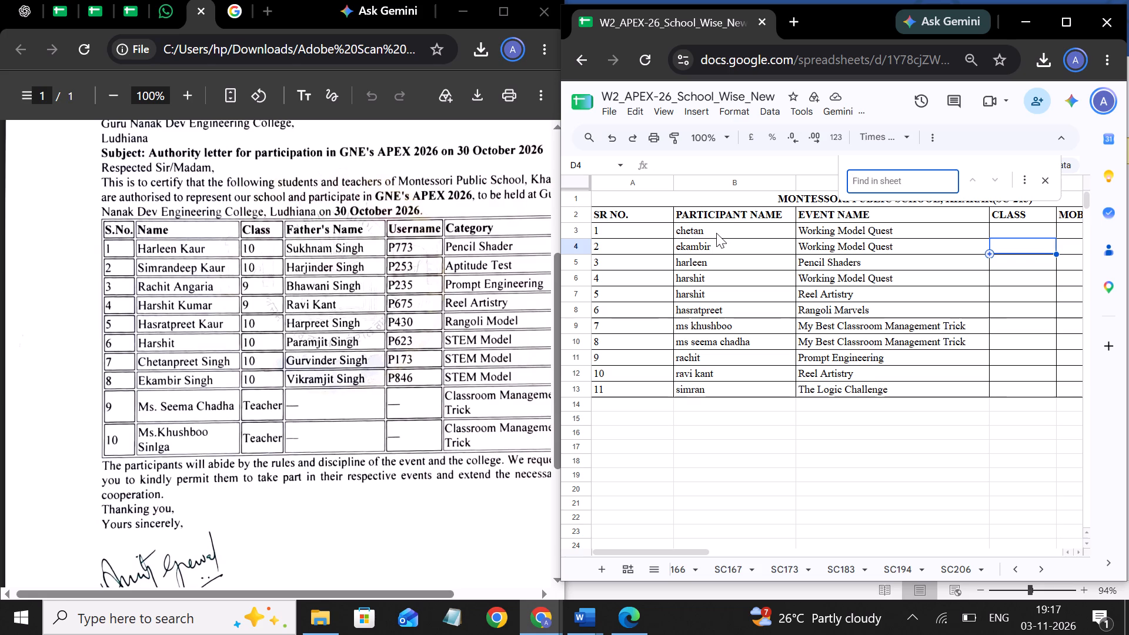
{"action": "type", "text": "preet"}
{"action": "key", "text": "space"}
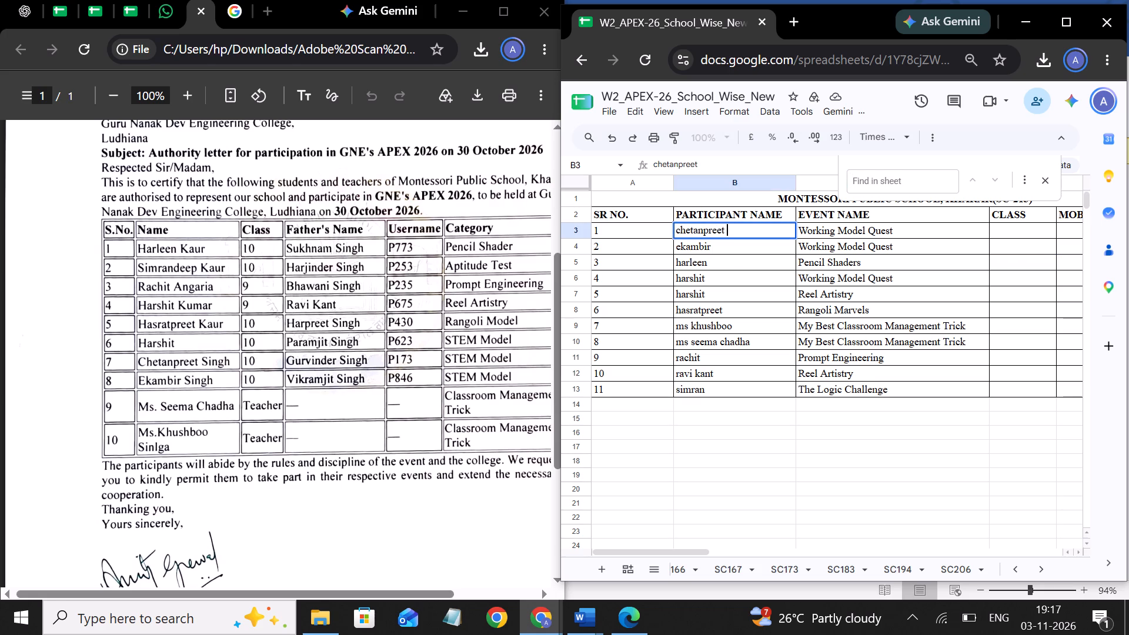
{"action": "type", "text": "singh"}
{"action": "double_click", "coordinate": [727, 246]}
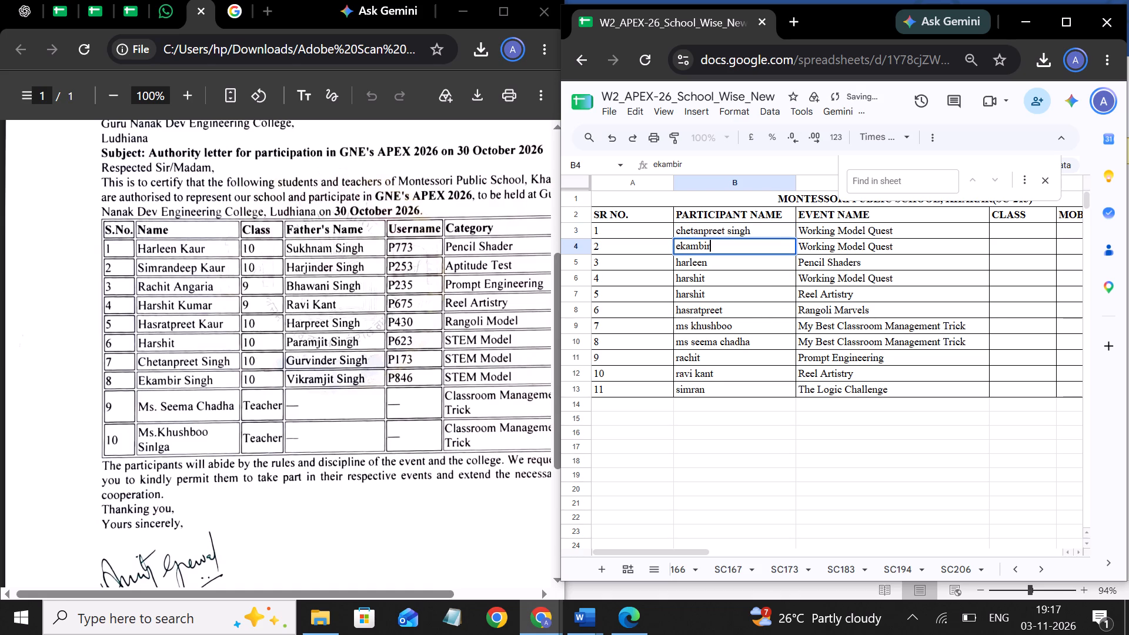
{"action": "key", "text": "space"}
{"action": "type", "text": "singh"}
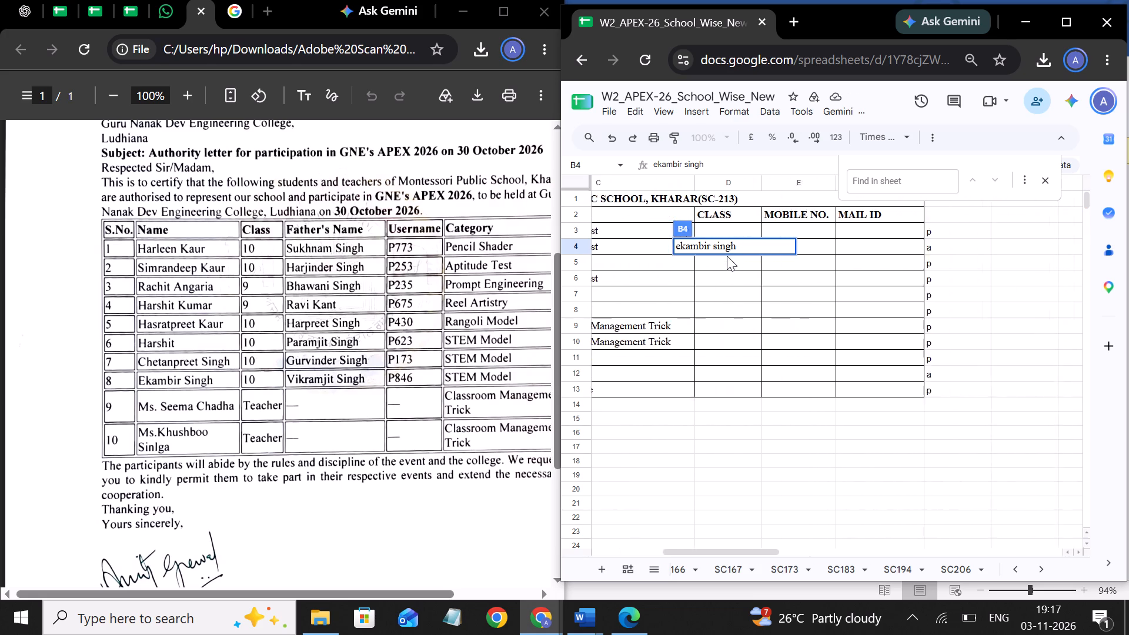
Clear the p/a attendance marks in G3:G13, beside the MAIL ID column.
{"action": "scroll", "coordinate": [727, 256], "scroll_direction": "right", "scroll_amount": 4}
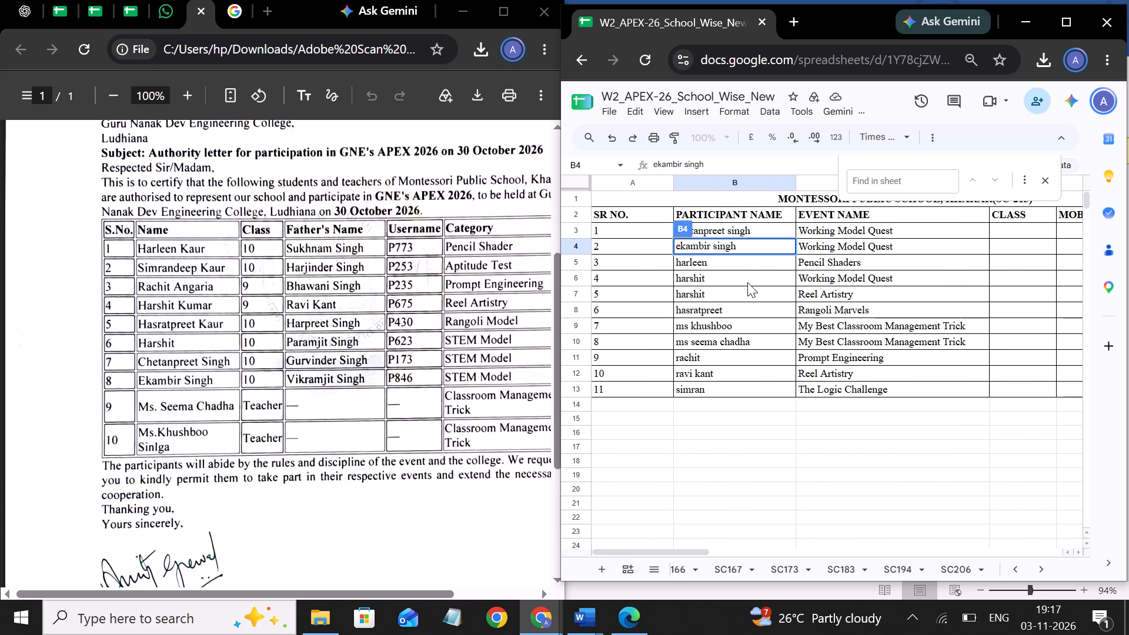
{"action": "scroll", "coordinate": [944, 313], "scroll_direction": "left", "scroll_amount": 3}
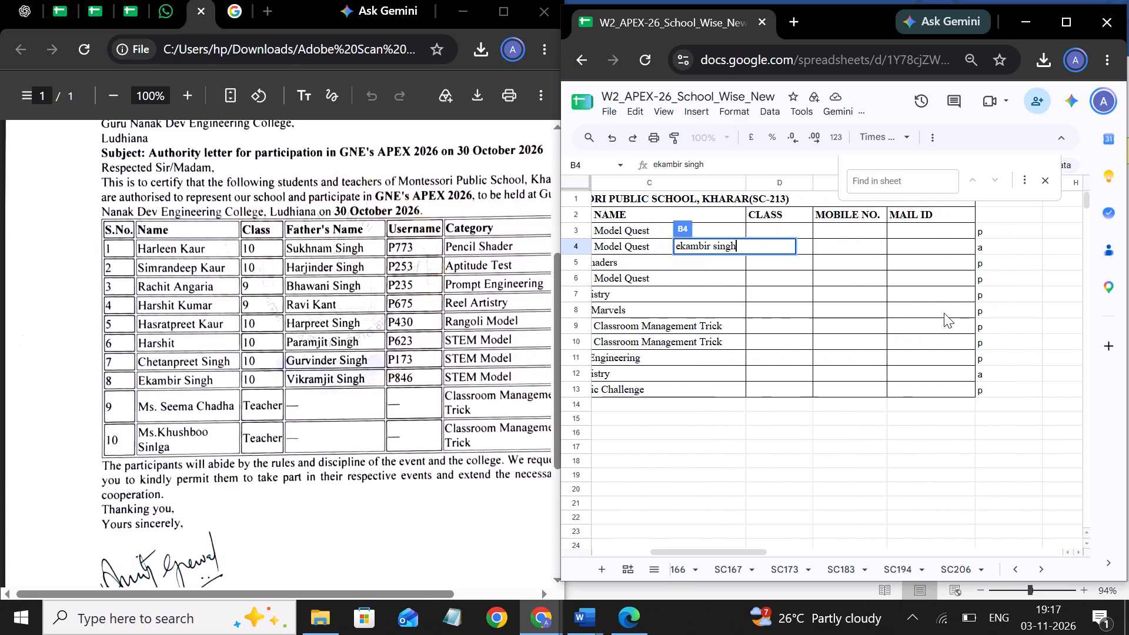
{"action": "left_click_drag", "start_coordinate": [980, 229], "coordinate": [988, 385]}
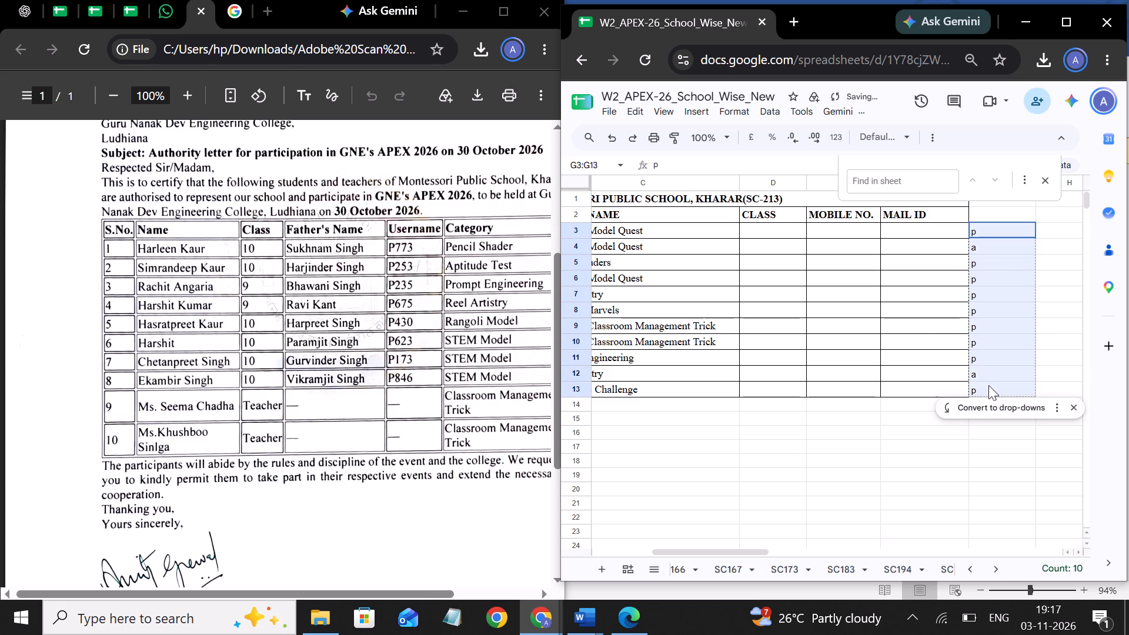
{"action": "left_click_drag", "start_coordinate": [988, 385], "coordinate": [988, 387]}
{"action": "key", "text": "BackSpace"}
Compare the participant names with the letter and add the surname "kumar" to the Reel Artistry entry in B7.
{"action": "scroll", "coordinate": [713, 350], "scroll_direction": "right", "scroll_amount": 3}
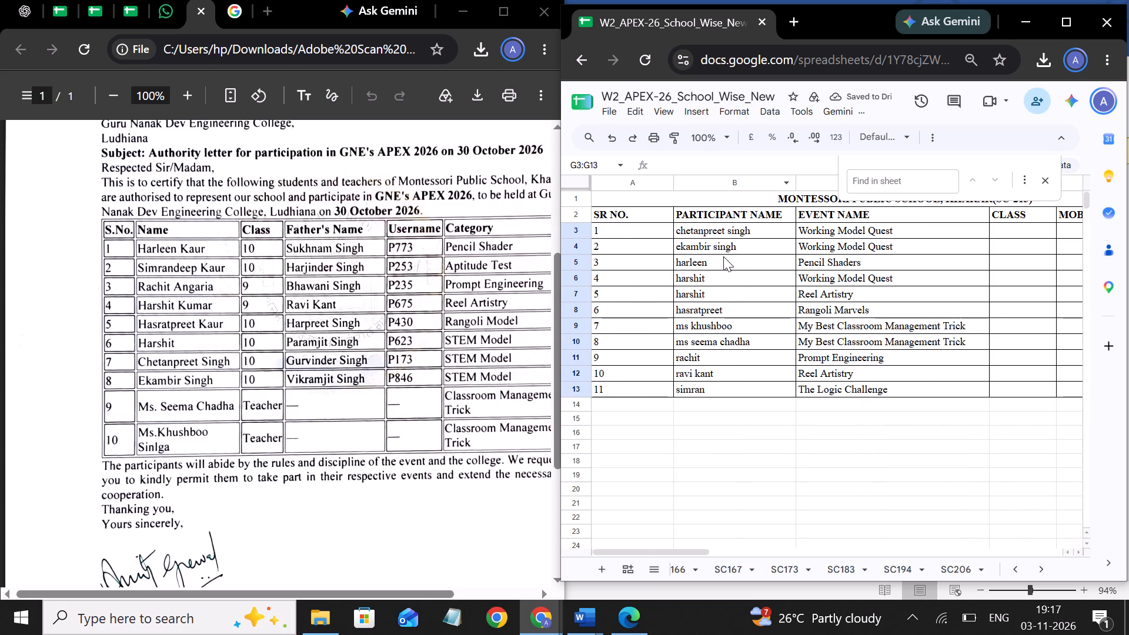
{"action": "left_click", "coordinate": [702, 230]}
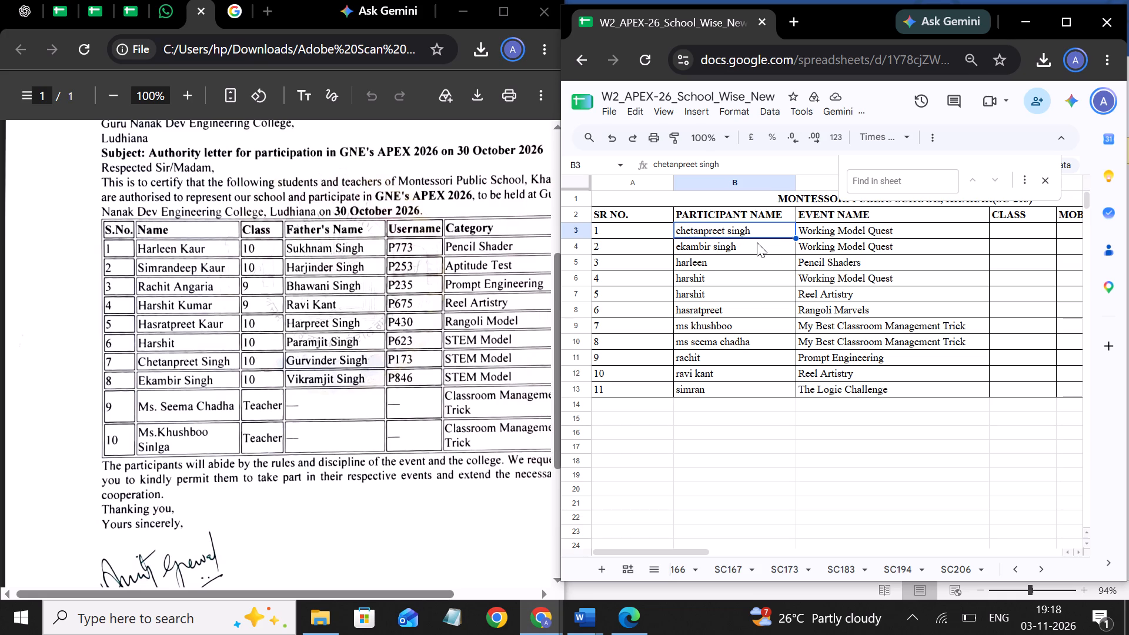
{"action": "left_click", "coordinate": [724, 242]}
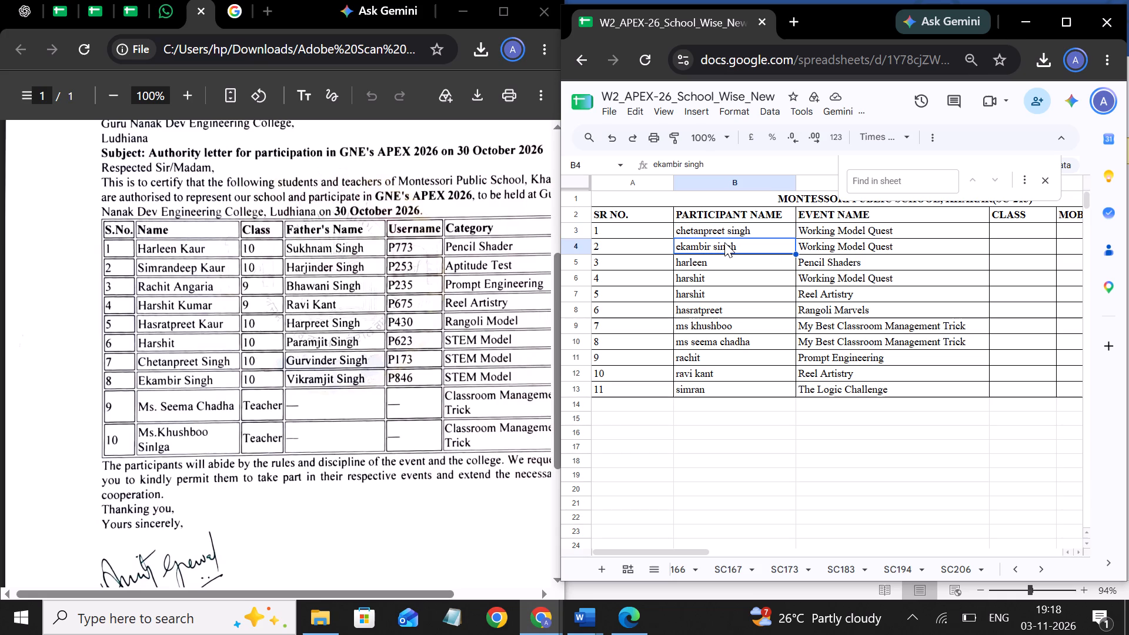
{"action": "left_click", "coordinate": [721, 279]}
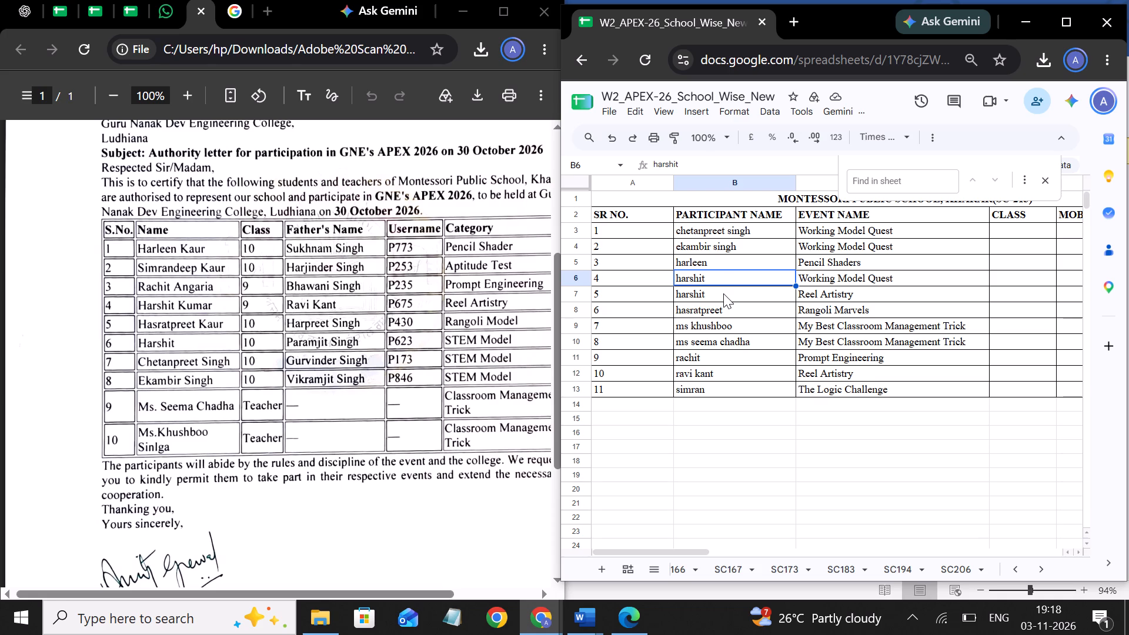
{"action": "left_click", "coordinate": [723, 293]}
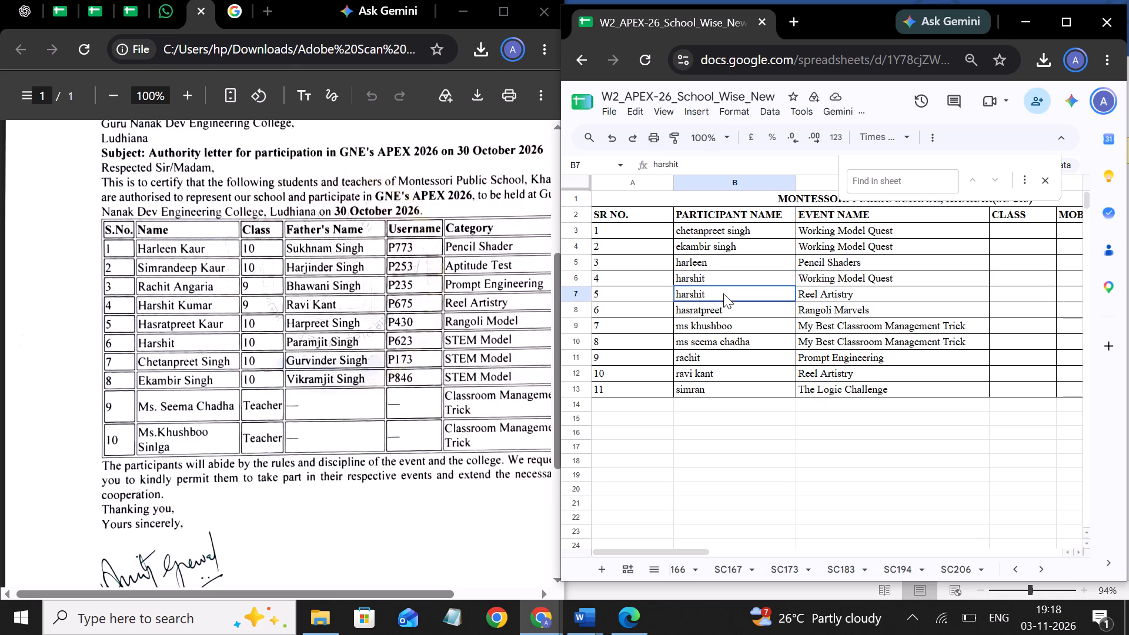
{"action": "double_click", "coordinate": [723, 293]}
{"action": "left_click", "coordinate": [723, 293]}
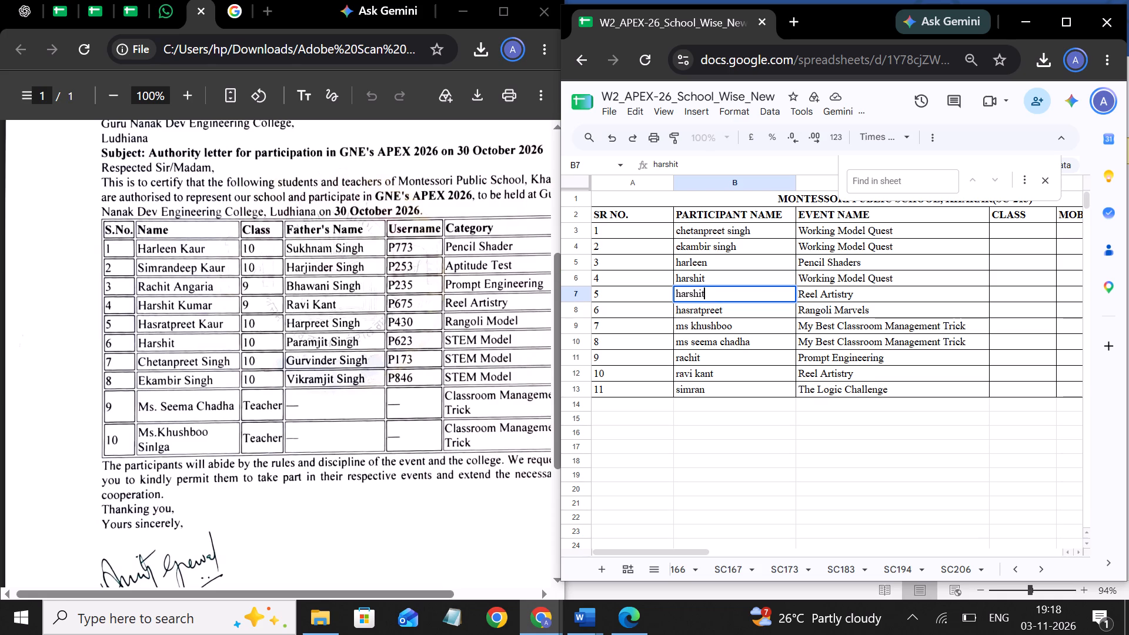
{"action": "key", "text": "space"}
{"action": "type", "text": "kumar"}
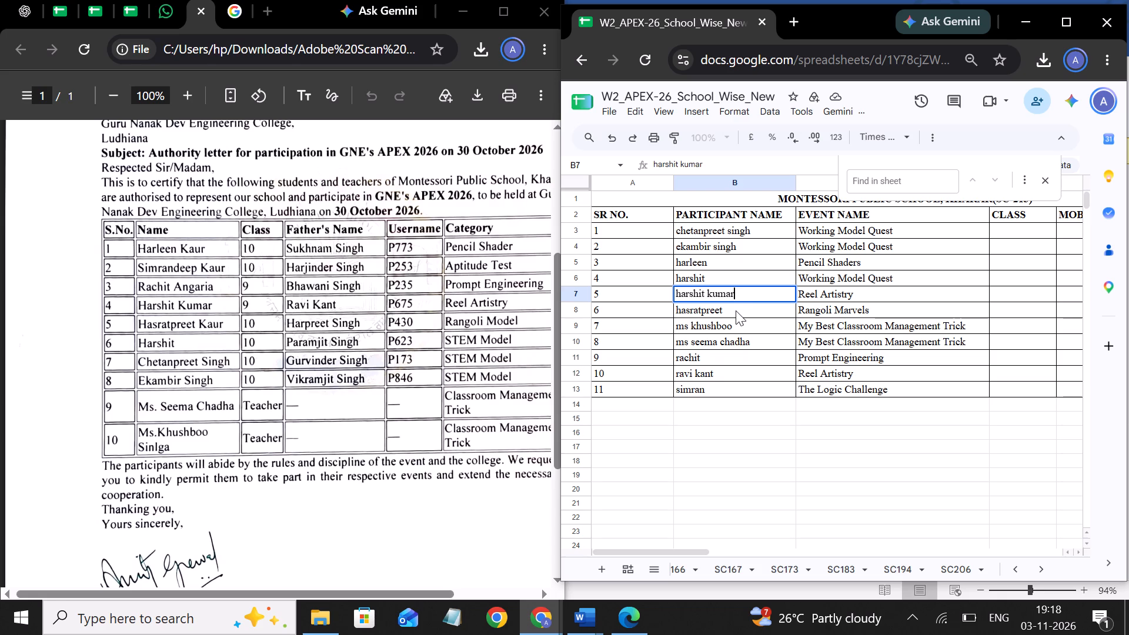
Add the surname "kaur" to the Rangoli Marvels participant's name in B8.
{"action": "left_click", "coordinate": [736, 310]}
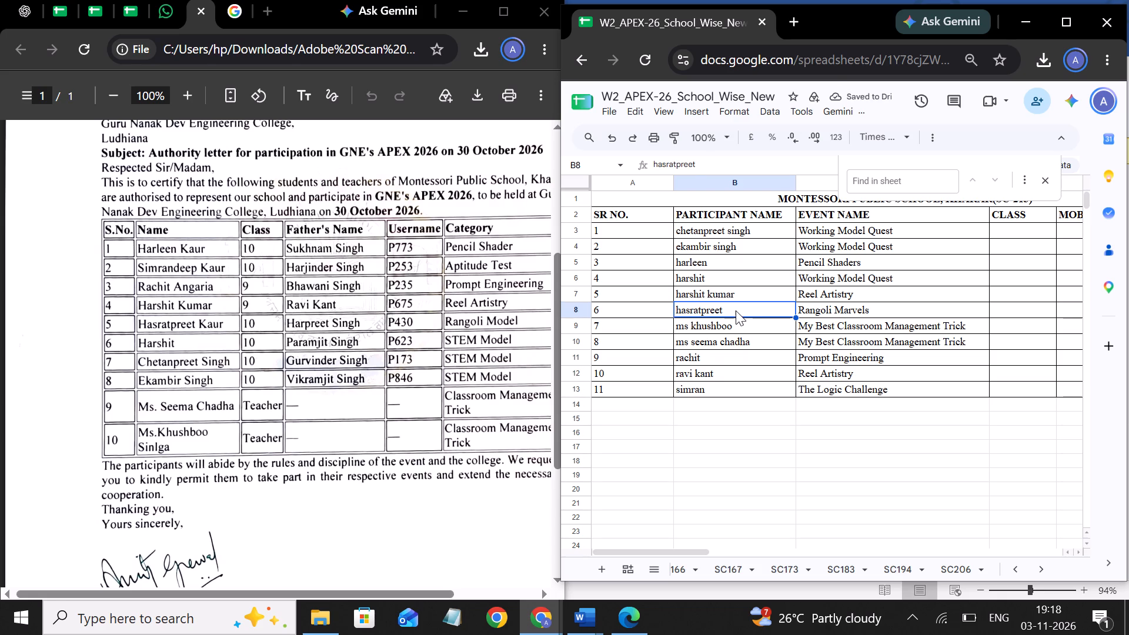
{"action": "triple_click", "coordinate": [736, 310]}
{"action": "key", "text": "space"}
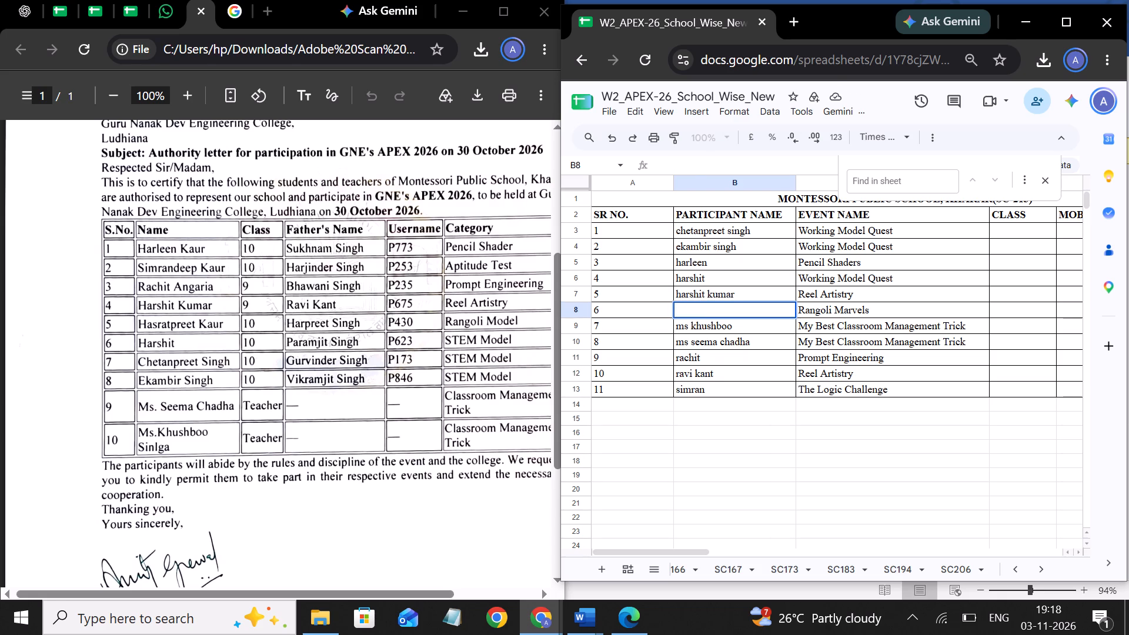
{"action": "key", "text": "ctrl+z"}
{"action": "left_click", "coordinate": [736, 310]}
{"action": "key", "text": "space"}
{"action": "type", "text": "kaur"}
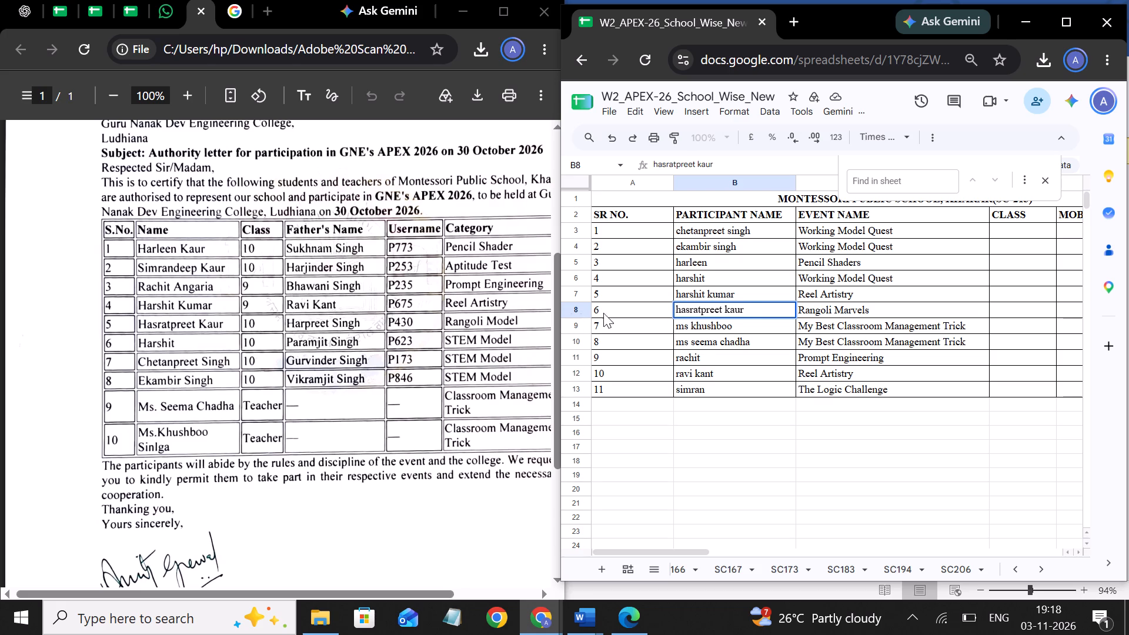
Add the surname "singla" to the teacher's name in B9.
{"action": "left_click", "coordinate": [753, 325]}
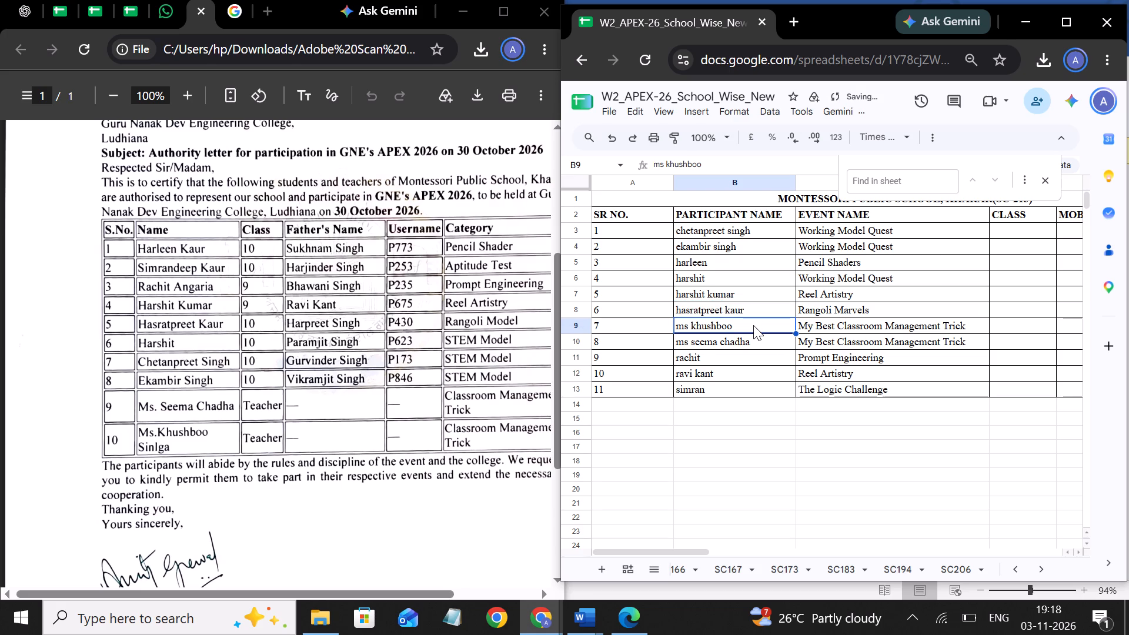
{"action": "left_click", "coordinate": [753, 325]}
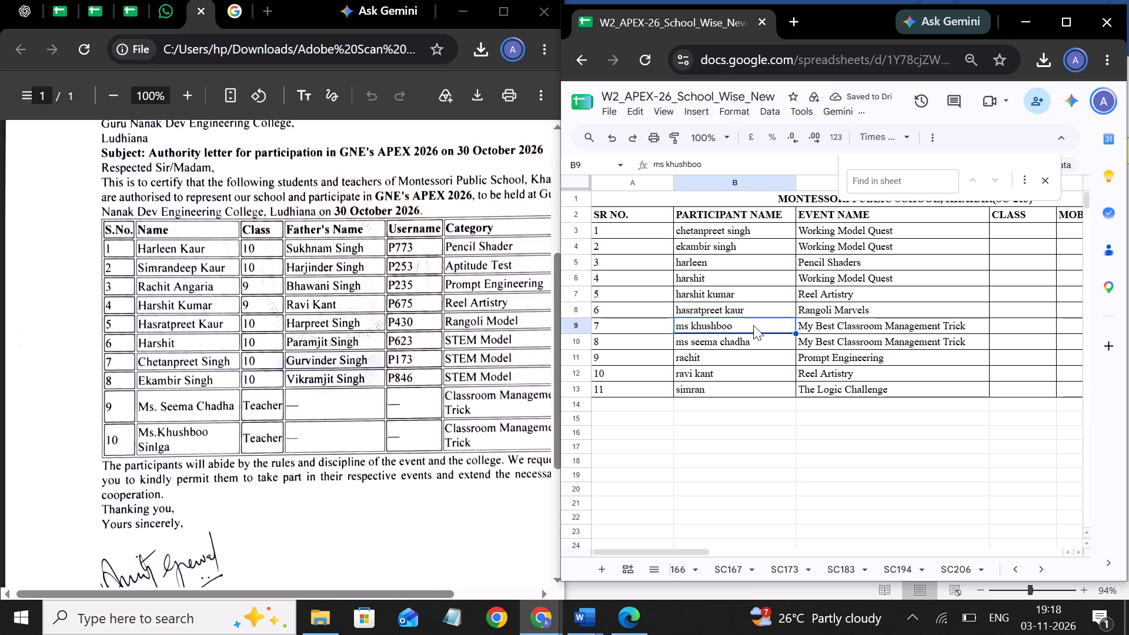
{"action": "double_click", "coordinate": [753, 325]}
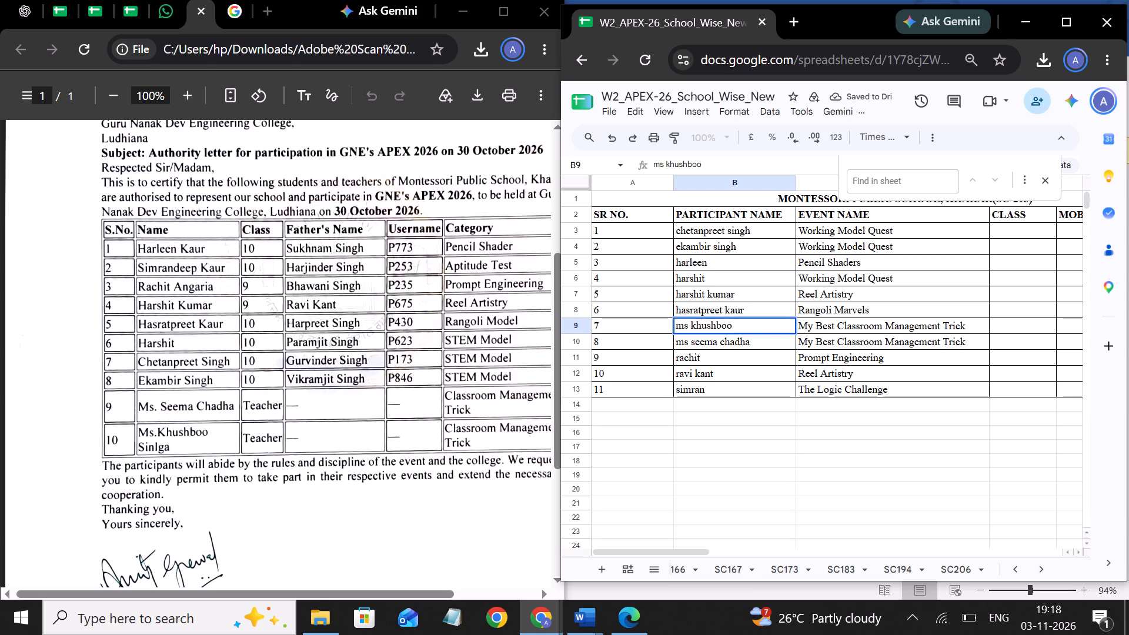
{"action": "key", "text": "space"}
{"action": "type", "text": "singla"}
{"action": "triple_click", "coordinate": [750, 344]}
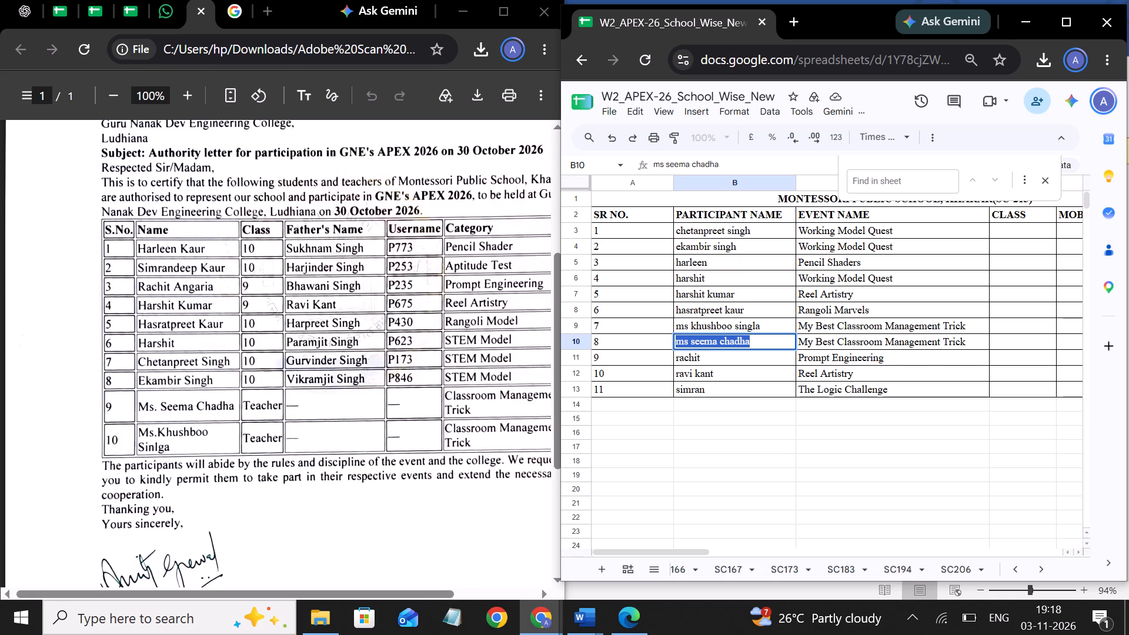
{"action": "left_click", "coordinate": [750, 344]}
{"action": "left_click", "coordinate": [717, 356]}
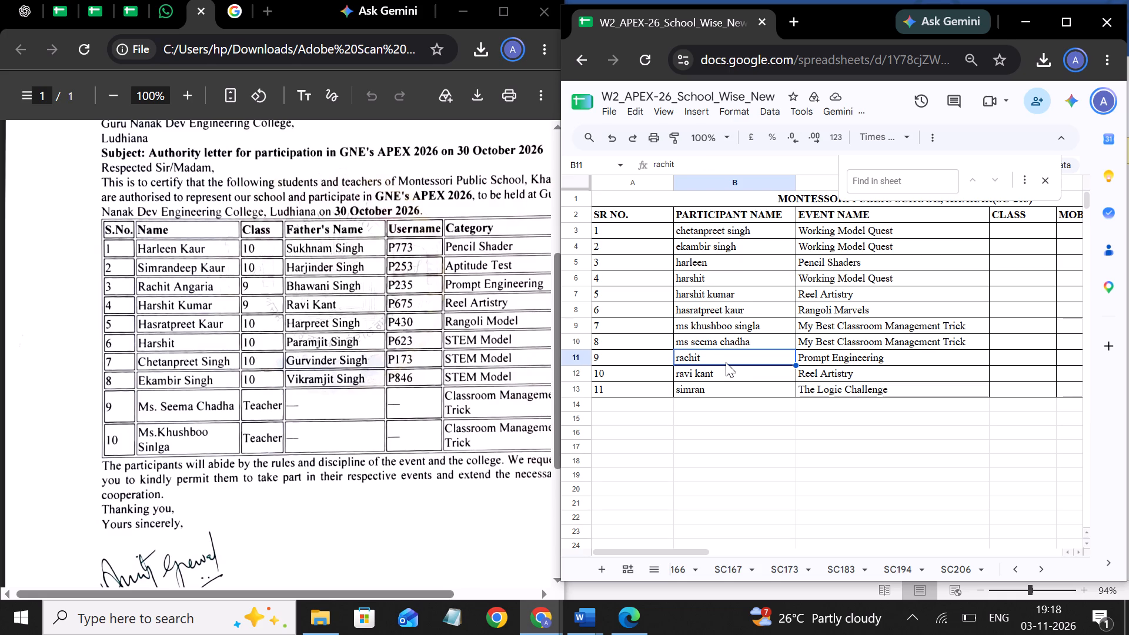
{"action": "triple_click", "coordinate": [726, 362]}
{"action": "left_click", "coordinate": [726, 362]}
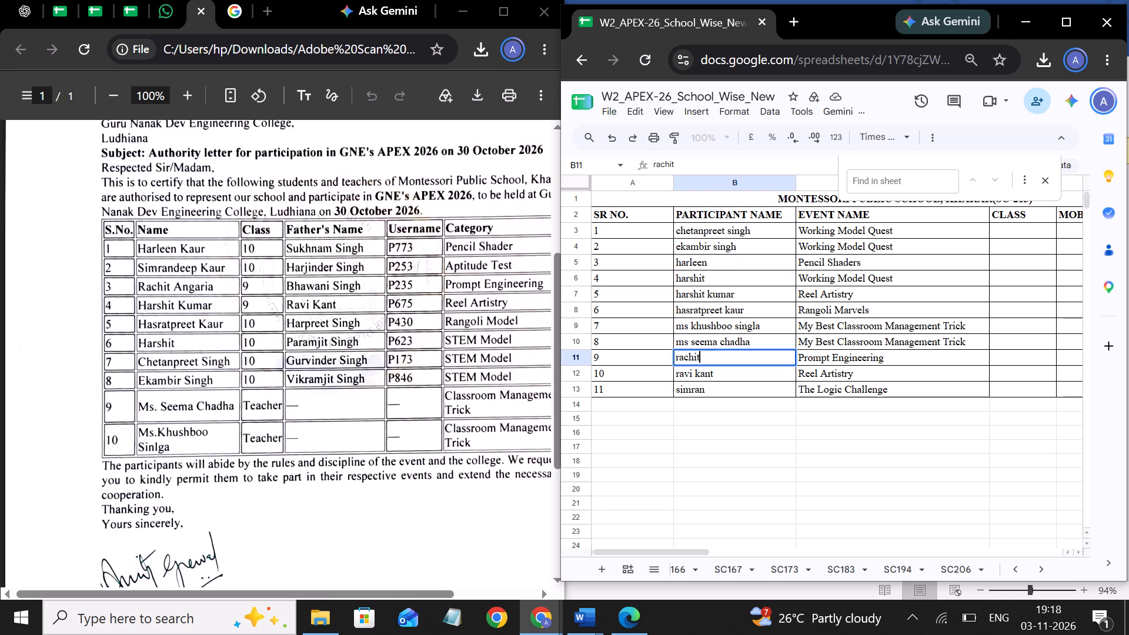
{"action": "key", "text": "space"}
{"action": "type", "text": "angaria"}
Delete row 12, the Reel Artistry entry with serial number 10.
{"action": "scroll", "coordinate": [806, 374], "scroll_direction": "left", "scroll_amount": 6}
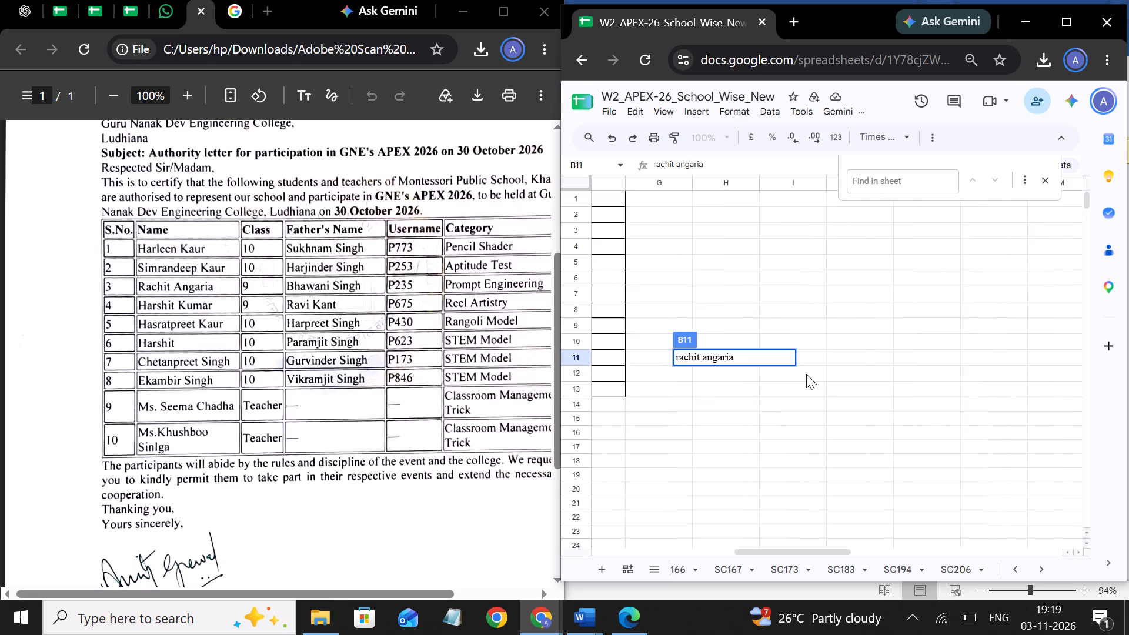
{"action": "scroll", "coordinate": [806, 374], "scroll_direction": "right", "scroll_amount": 4}
{"action": "left_click", "coordinate": [609, 373]}
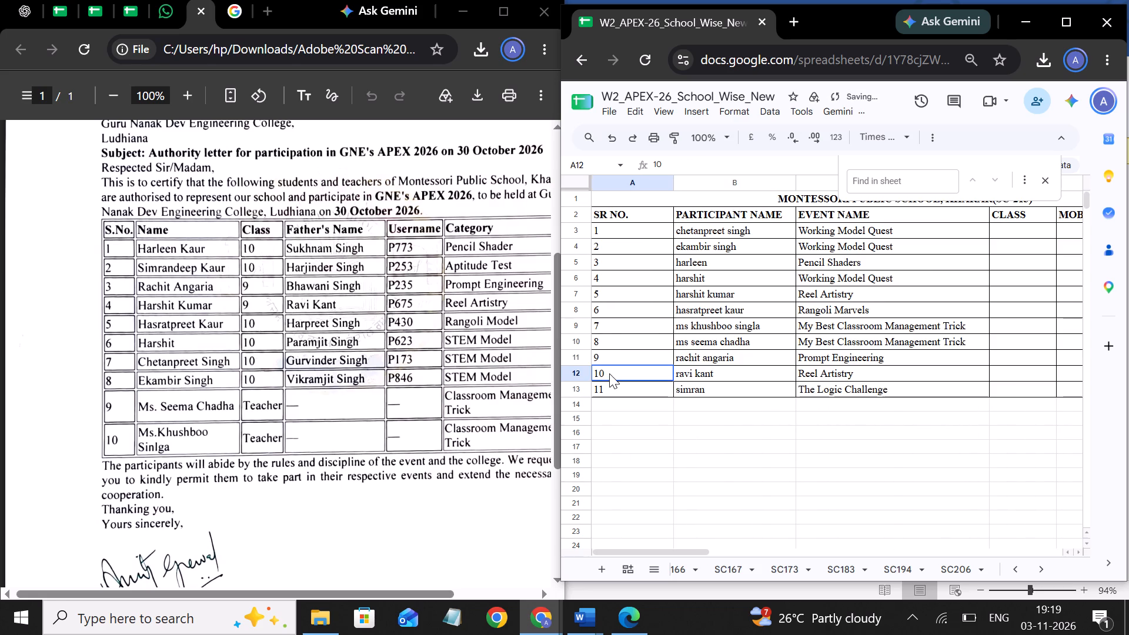
{"action": "left_click", "coordinate": [569, 373]}
{"action": "right_click", "coordinate": [569, 373]}
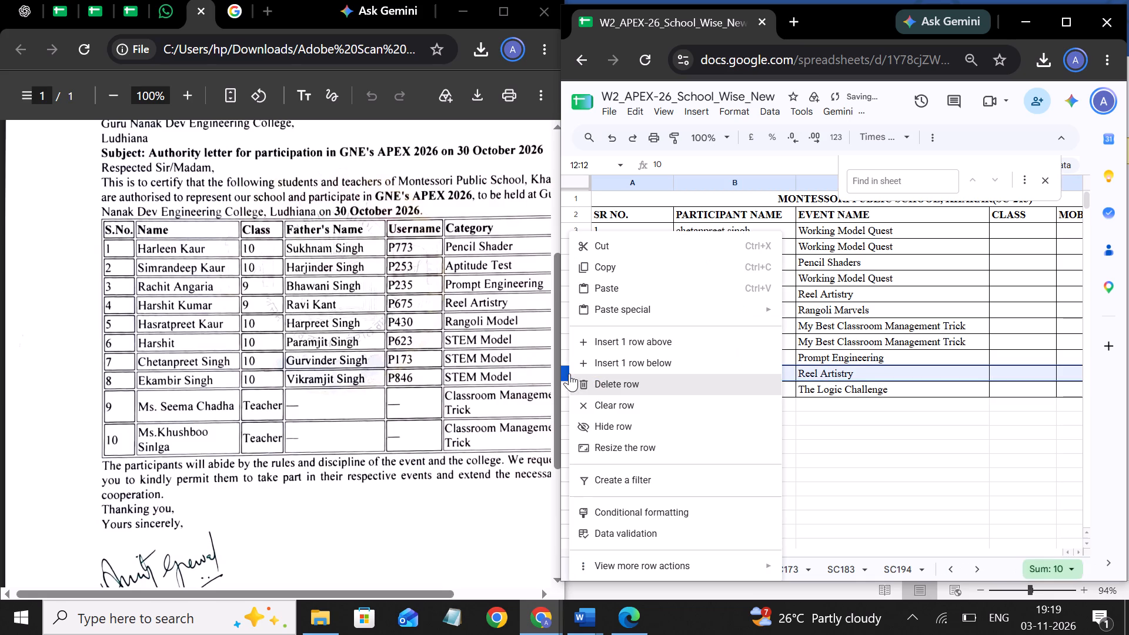
{"action": "left_click", "coordinate": [647, 381]}
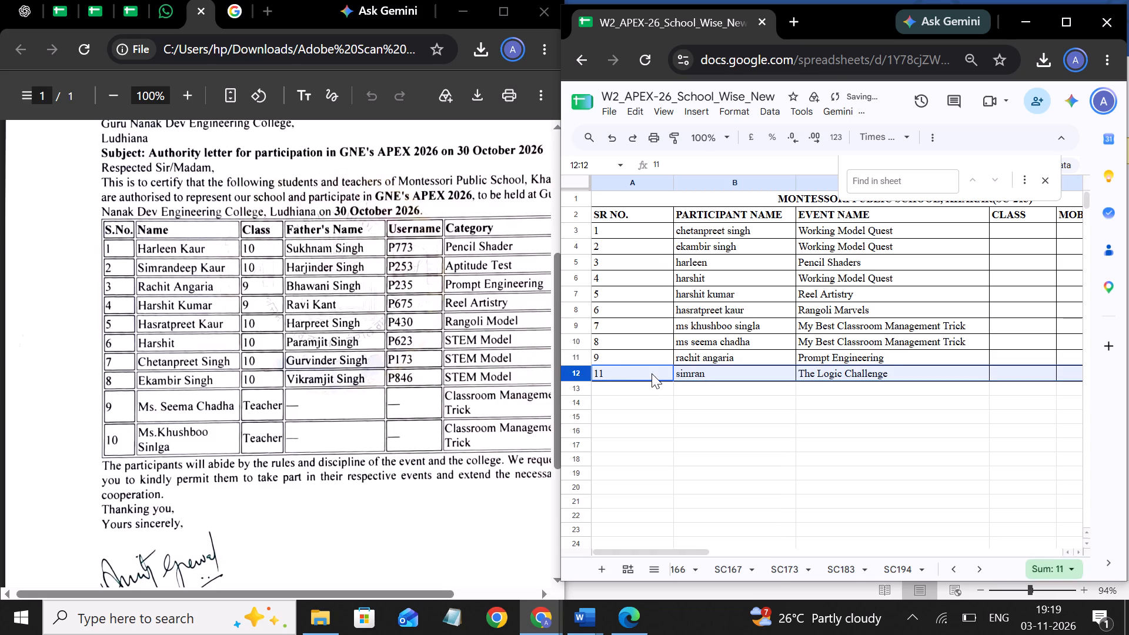
Renumber The Logic Challenge entry in A12 as 10.
{"action": "triple_click", "coordinate": [625, 372]}
{"action": "key", "text": "BackSpace"}
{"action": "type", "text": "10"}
{"action": "left_click", "coordinate": [727, 371]}
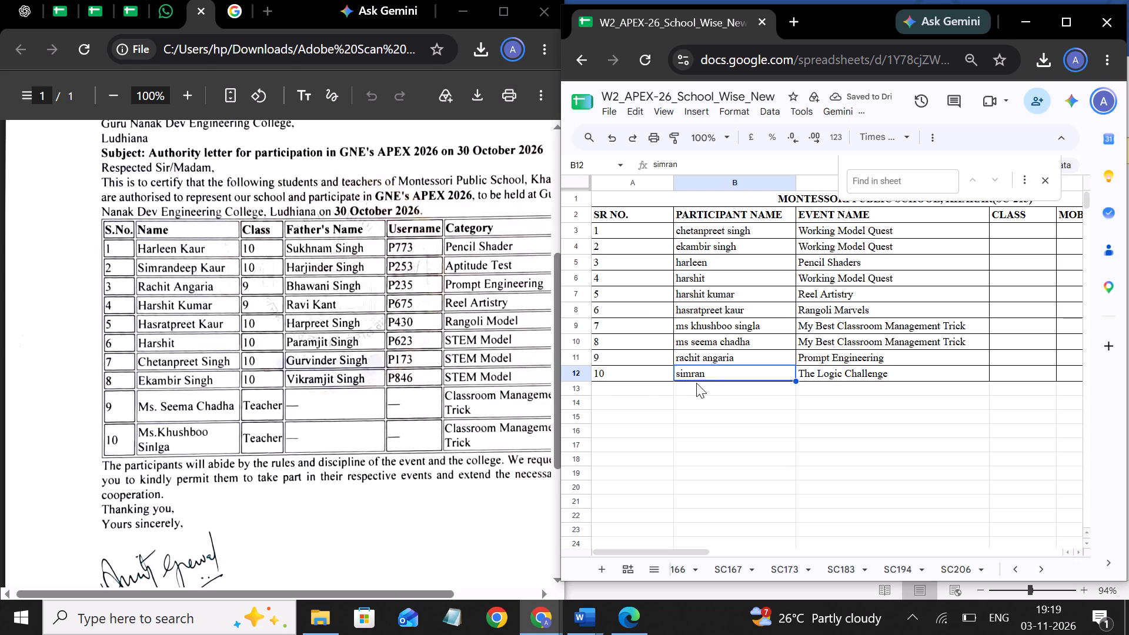
{"action": "triple_click", "coordinate": [723, 370]}
{"action": "left_click", "coordinate": [723, 370]}
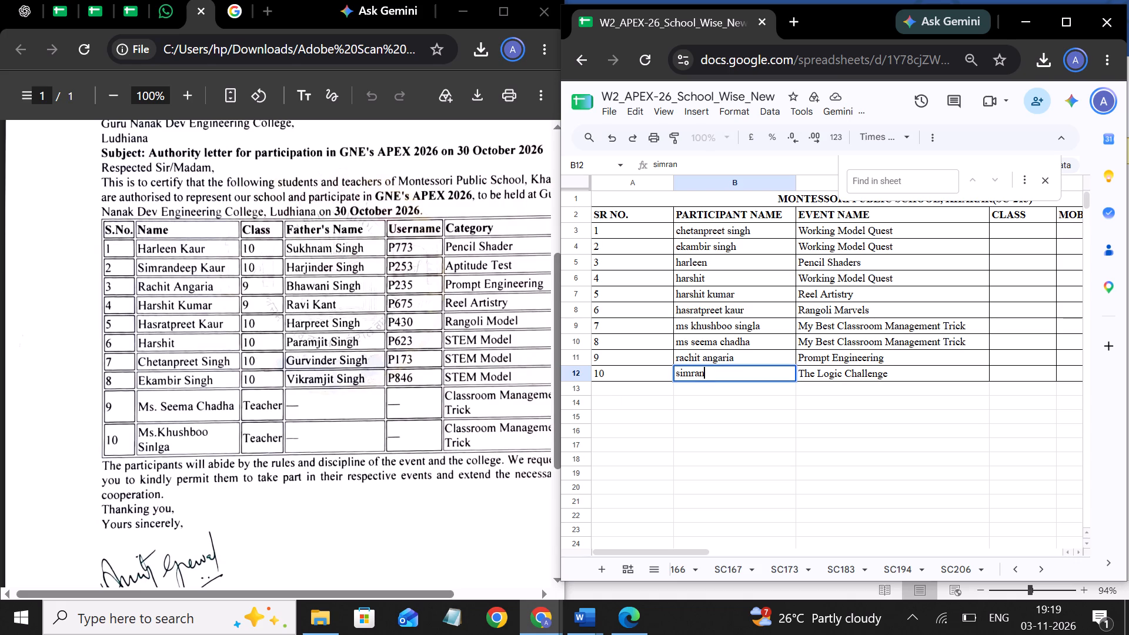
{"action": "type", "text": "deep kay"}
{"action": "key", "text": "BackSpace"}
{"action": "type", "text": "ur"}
Finish the participant name entry in B12.
{"action": "left_click", "coordinate": [840, 386]}
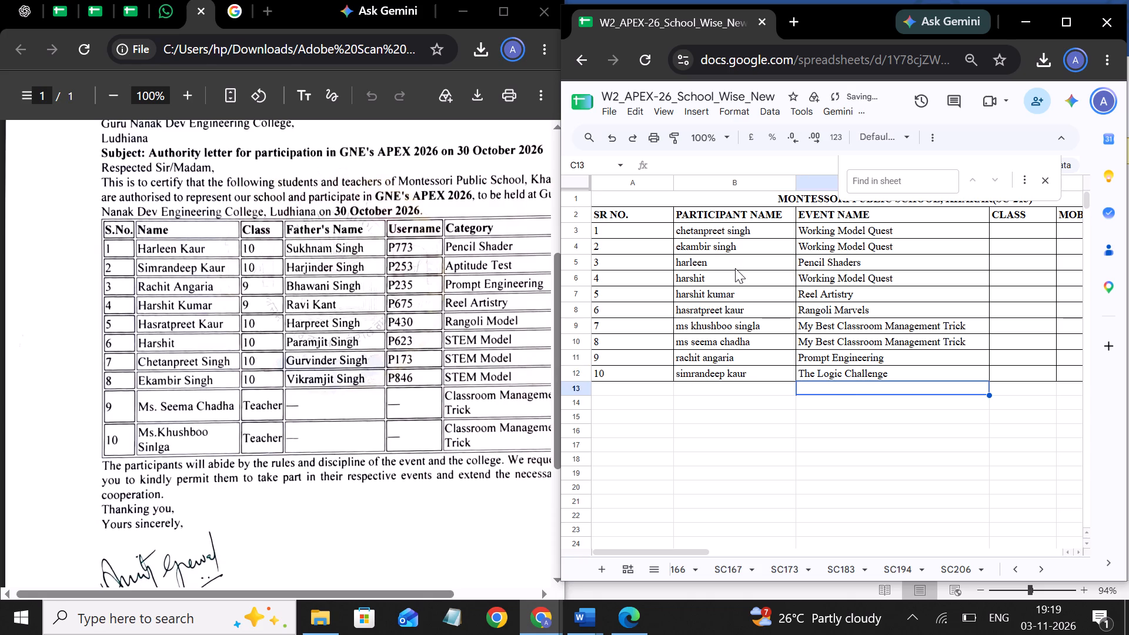
Review the participant list against the authority letter and browse the workbook's sheets back to Combined.
{"action": "scroll", "coordinate": [732, 276], "scroll_direction": "up", "scroll_amount": 2}
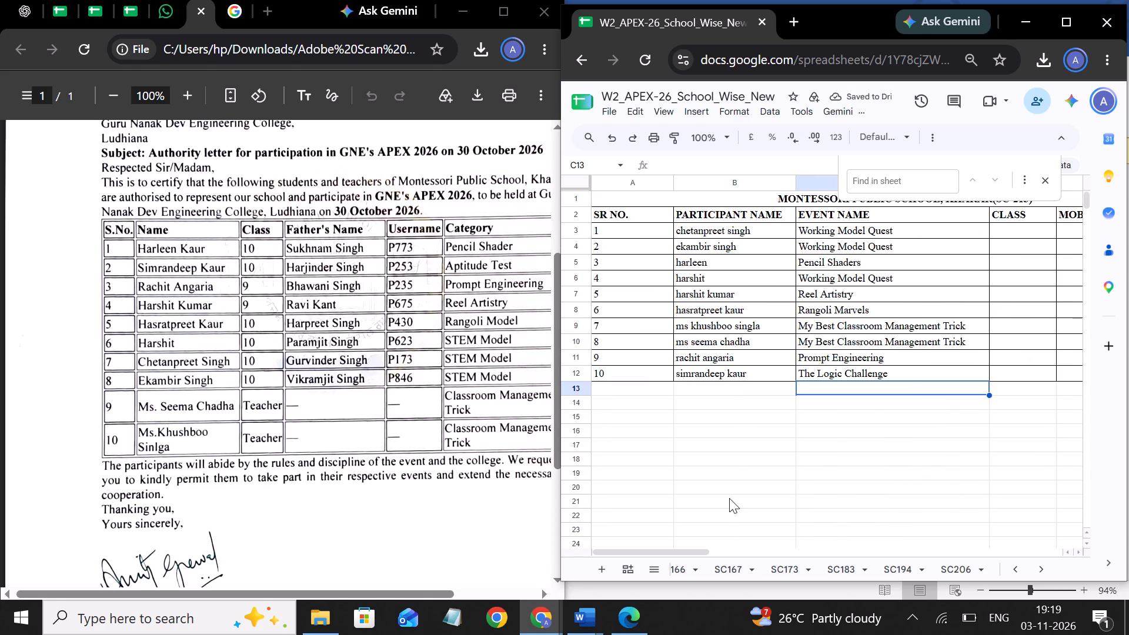
{"action": "scroll", "coordinate": [714, 574], "scroll_direction": "right", "scroll_amount": 1}
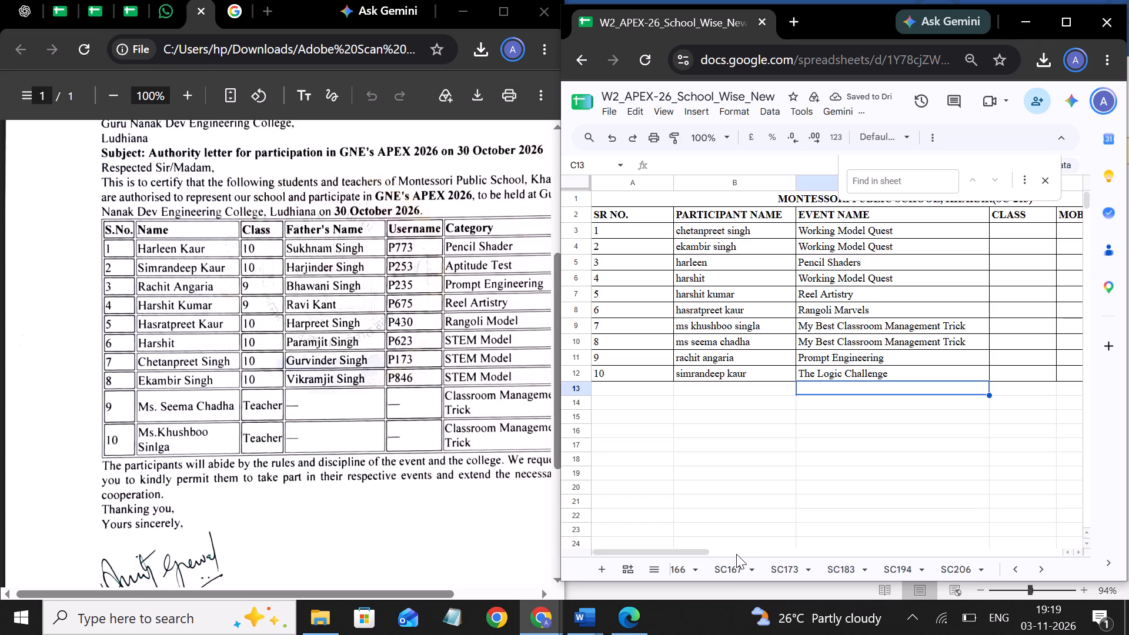
{"action": "left_click", "coordinate": [140, 335]}
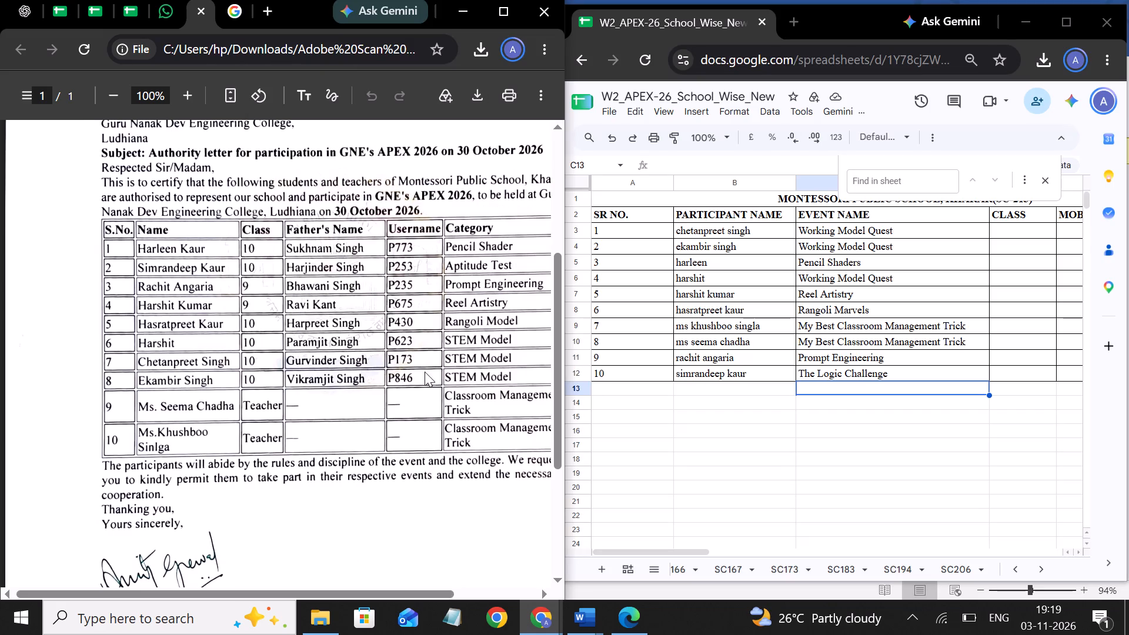
{"action": "scroll", "coordinate": [727, 571], "scroll_direction": "right", "scroll_amount": 4}
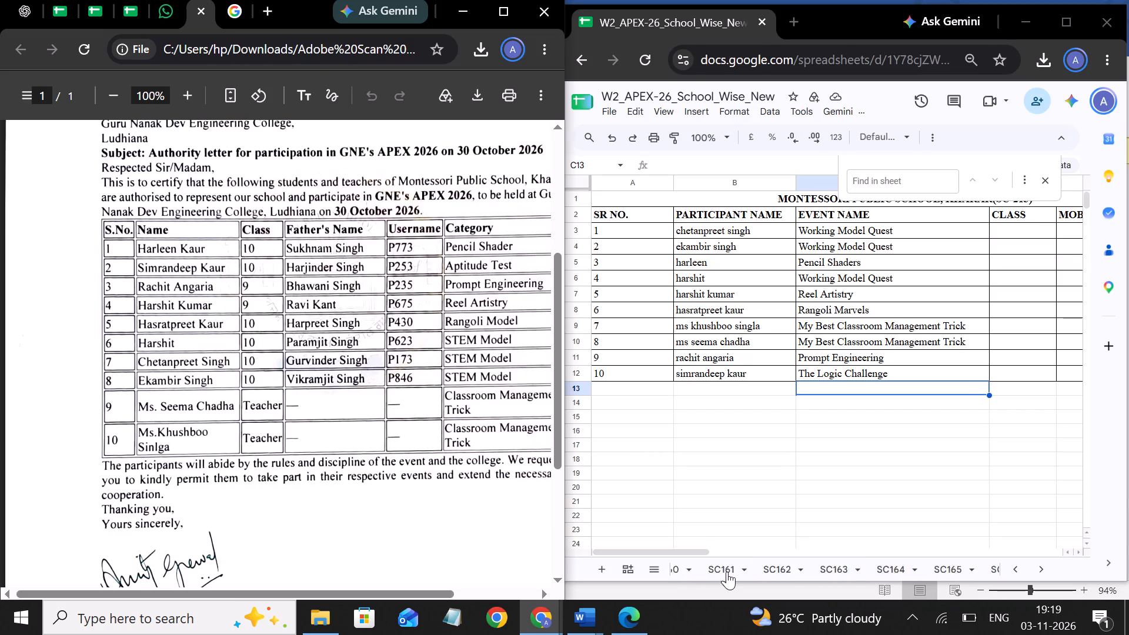
{"action": "scroll", "coordinate": [727, 571], "scroll_direction": "right", "scroll_amount": 7}
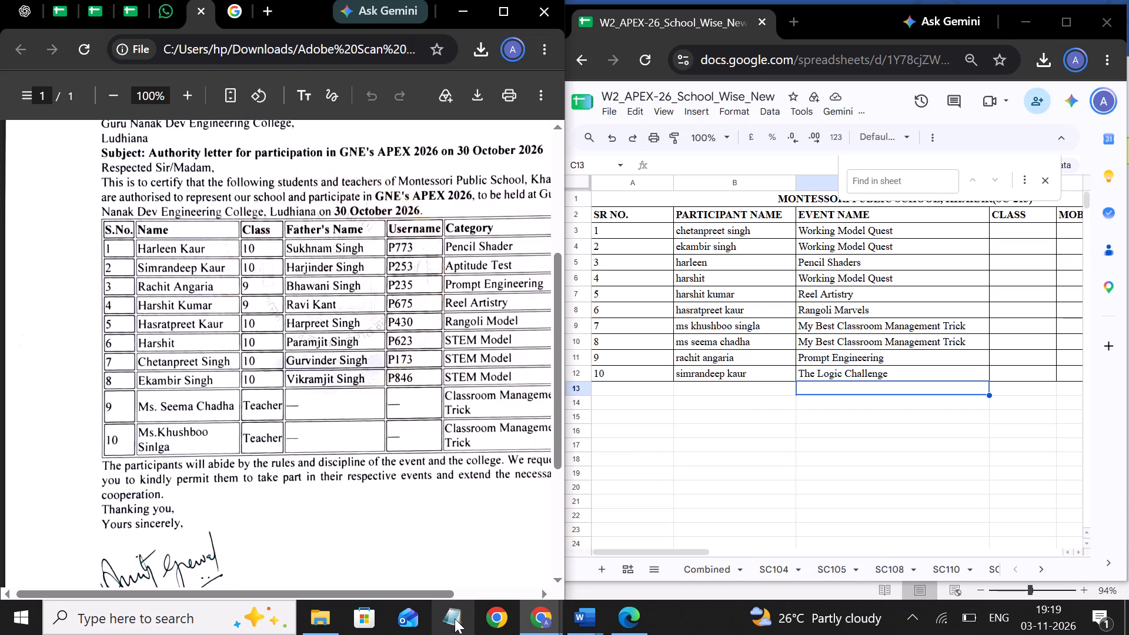
Switch to Notepad, note 213 on the first line of the untitled note, start a new line and minimize it.
{"action": "left_click", "coordinate": [455, 619]}
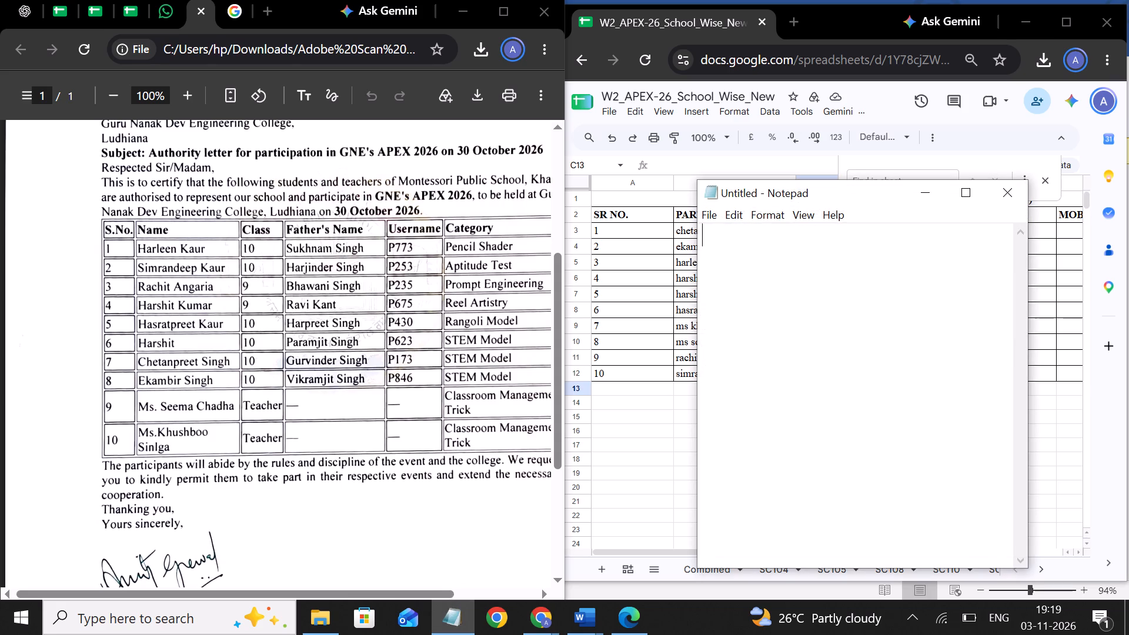
{"action": "left_click", "coordinate": [824, 303]}
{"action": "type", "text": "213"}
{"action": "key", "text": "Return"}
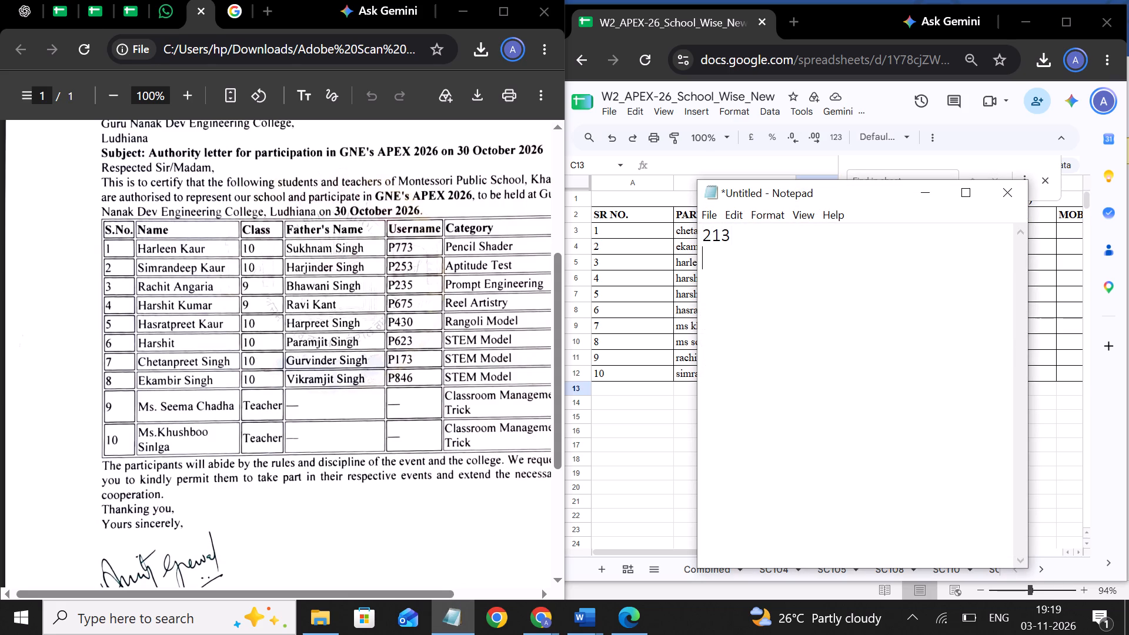
{"action": "left_click", "coordinate": [934, 186]}
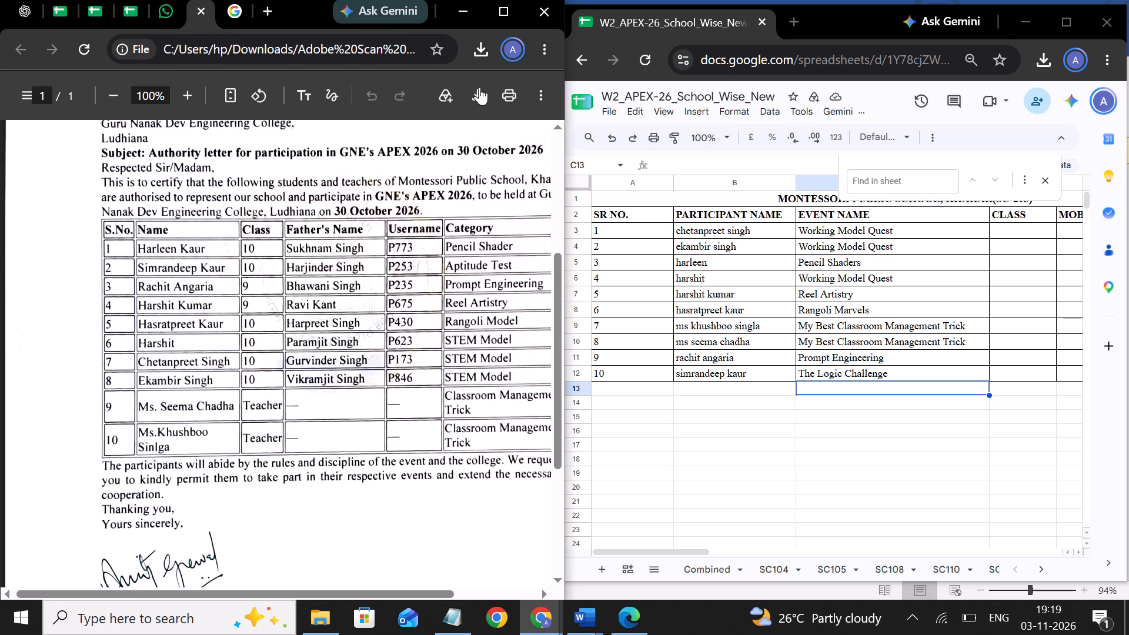
View the whole Montessori Public School authority letter on one page, from letterhead to signature.
{"action": "scroll", "coordinate": [405, 205], "scroll_direction": "up", "scroll_amount": 4}
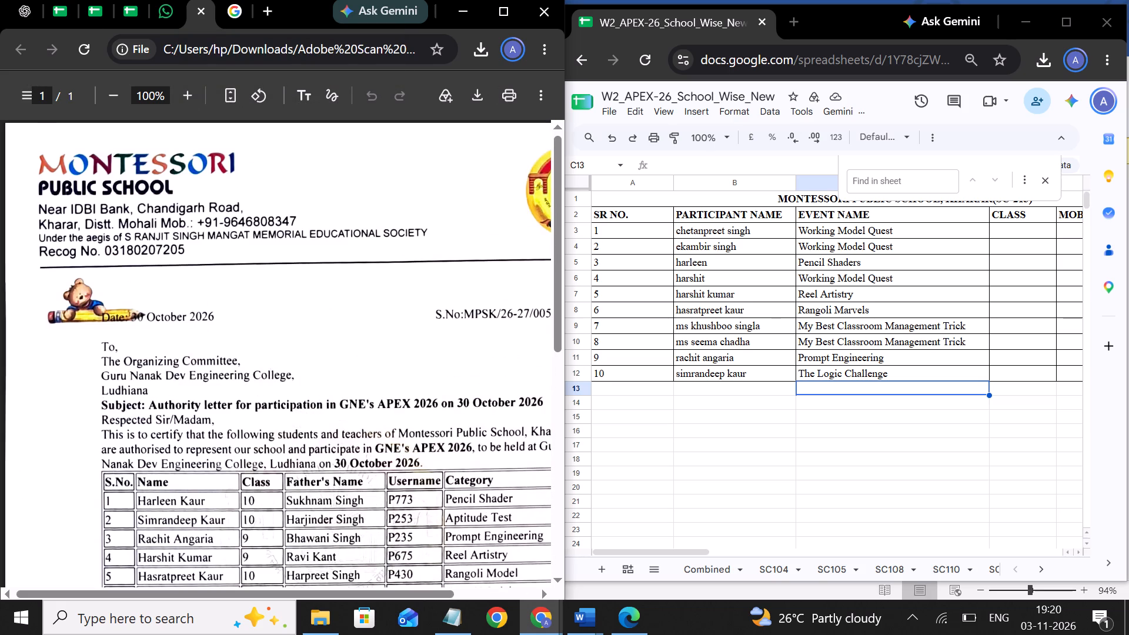
{"action": "scroll", "coordinate": [405, 205], "scroll_direction": "up", "scroll_amount": 1}
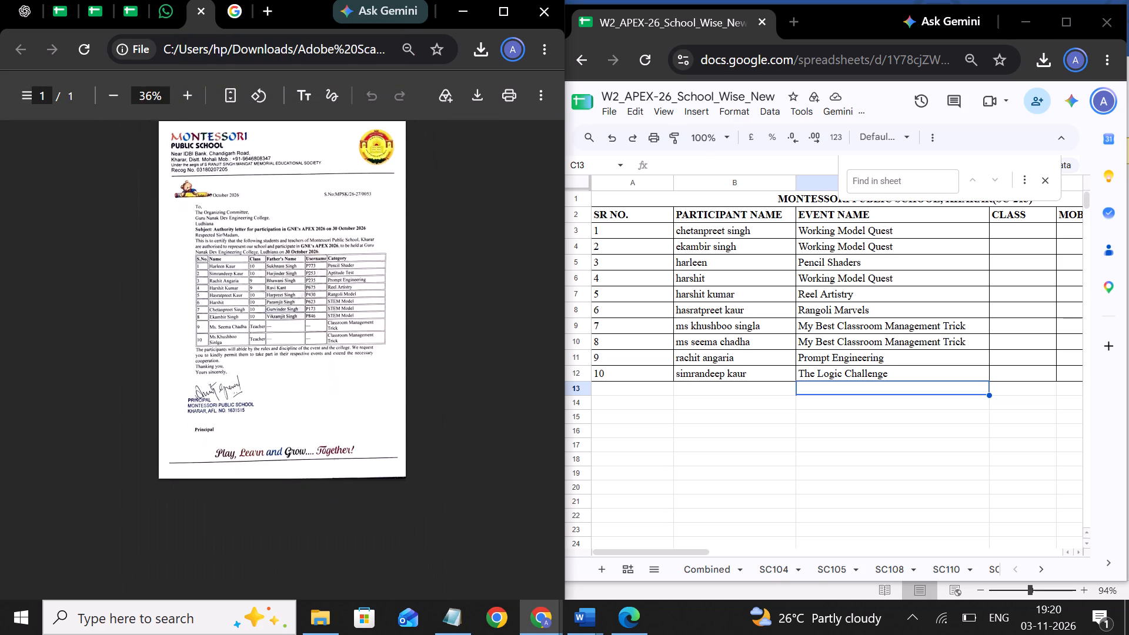
{"action": "scroll", "coordinate": [327, 162], "scroll_direction": "up", "scroll_amount": 2}
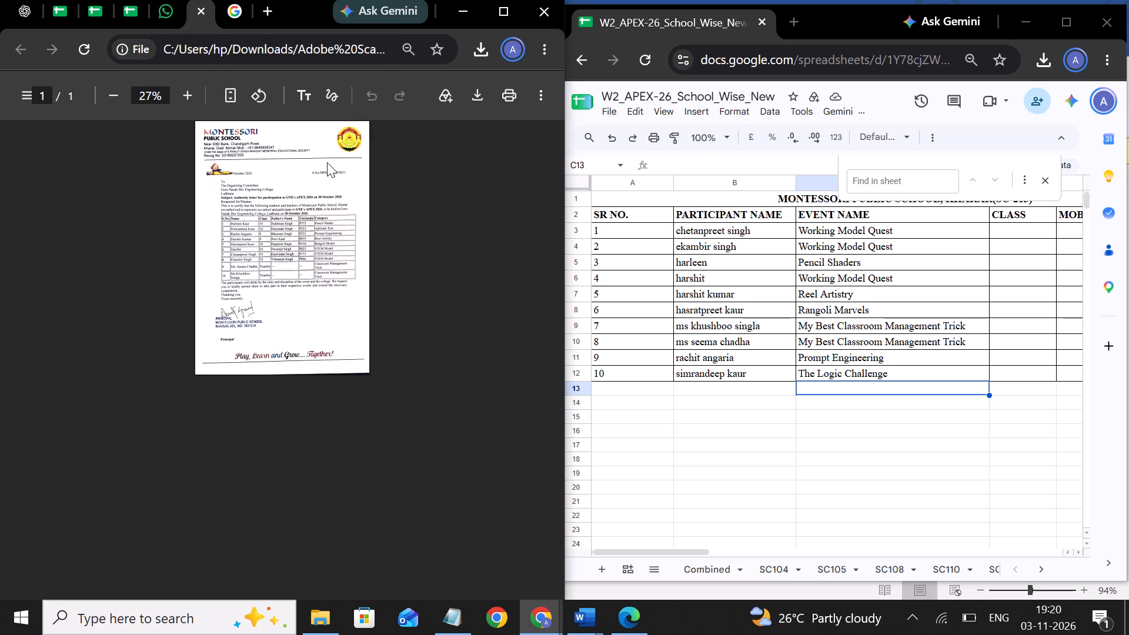
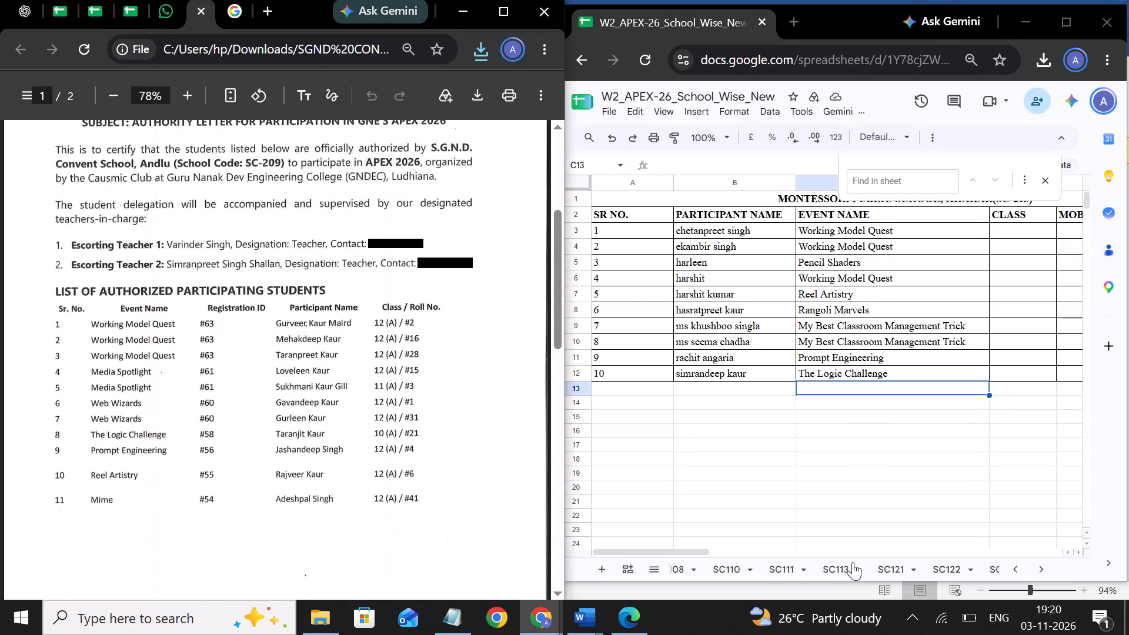
Open the SC209 sheet and review SGND Convent School's participant list, from the serial numbers across to the contact columns.
{"action": "scroll", "coordinate": [853, 562], "scroll_direction": "left", "scroll_amount": 7}
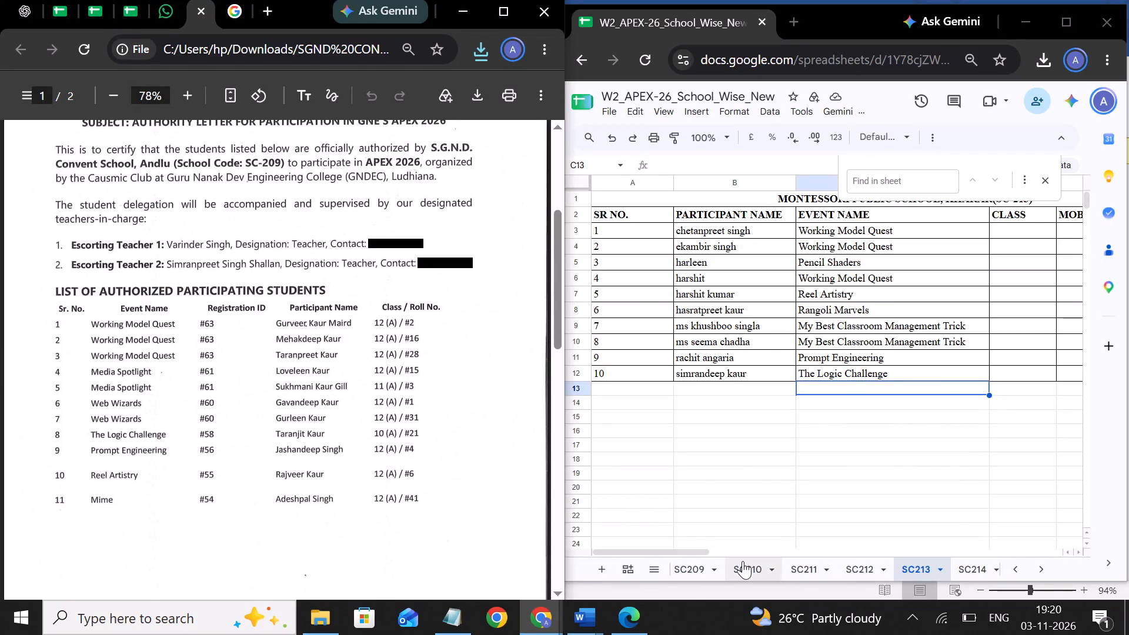
{"action": "left_click", "coordinate": [692, 569]}
{"action": "scroll", "coordinate": [831, 258], "scroll_direction": "up", "scroll_amount": 1}
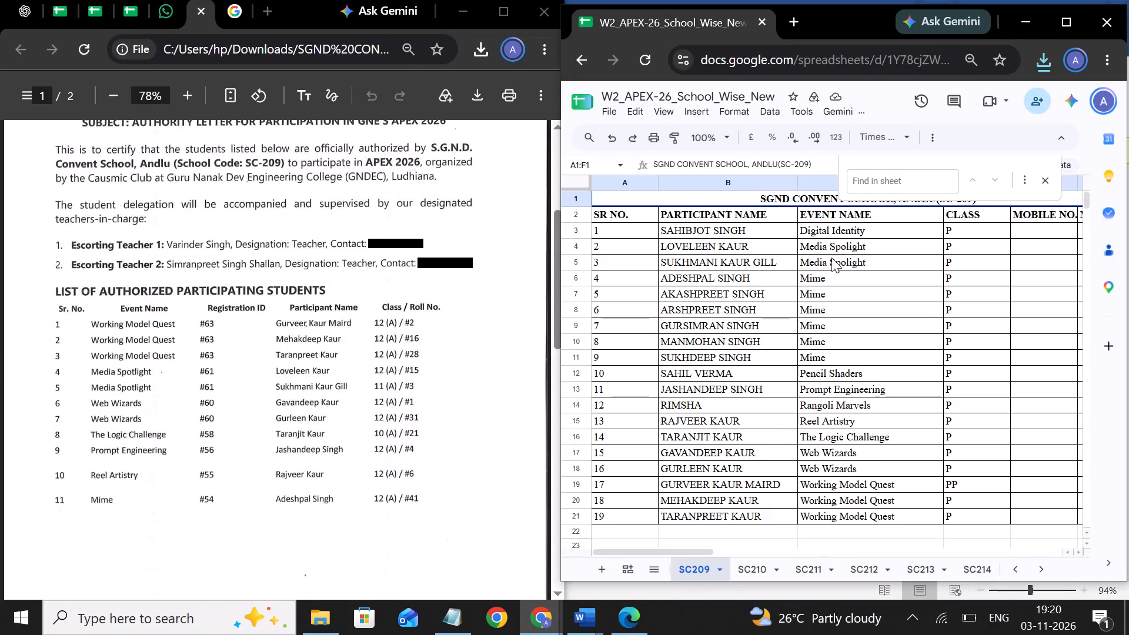
{"action": "scroll", "coordinate": [831, 258], "scroll_direction": "up", "scroll_amount": 1}
{"action": "scroll", "coordinate": [831, 258], "scroll_direction": "down", "scroll_amount": 1}
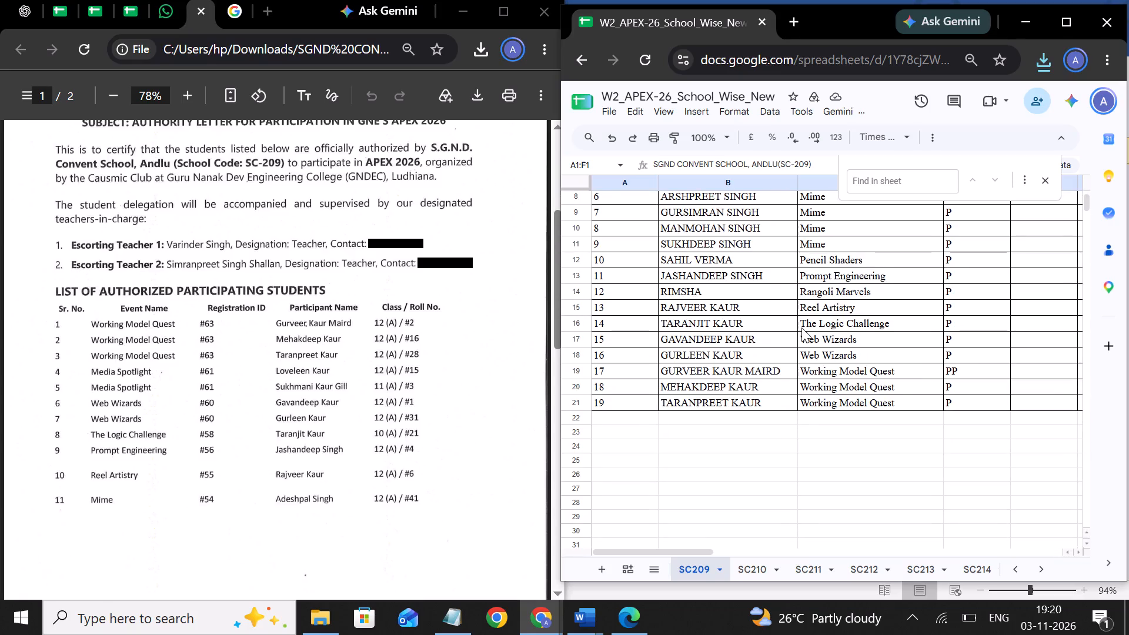
{"action": "scroll", "coordinate": [801, 327], "scroll_direction": "up", "scroll_amount": 2}
{"action": "scroll", "coordinate": [801, 327], "scroll_direction": "left", "scroll_amount": 3}
{"action": "scroll", "coordinate": [801, 327], "scroll_direction": "right", "scroll_amount": 1}
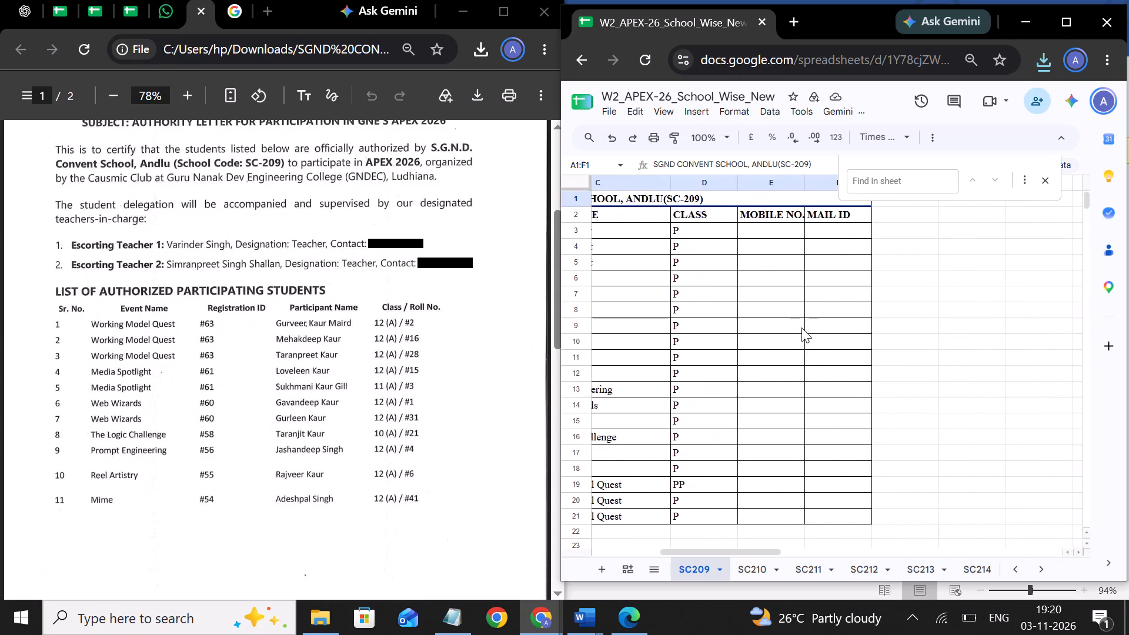
{"action": "scroll", "coordinate": [801, 327], "scroll_direction": "right", "scroll_amount": 1}
Check both pages of the S.G.N.D. Convent School authority letter against the participants, events and classes in the SC209 sheet.
{"action": "scroll", "coordinate": [370, 369], "scroll_direction": "down", "scroll_amount": 2}
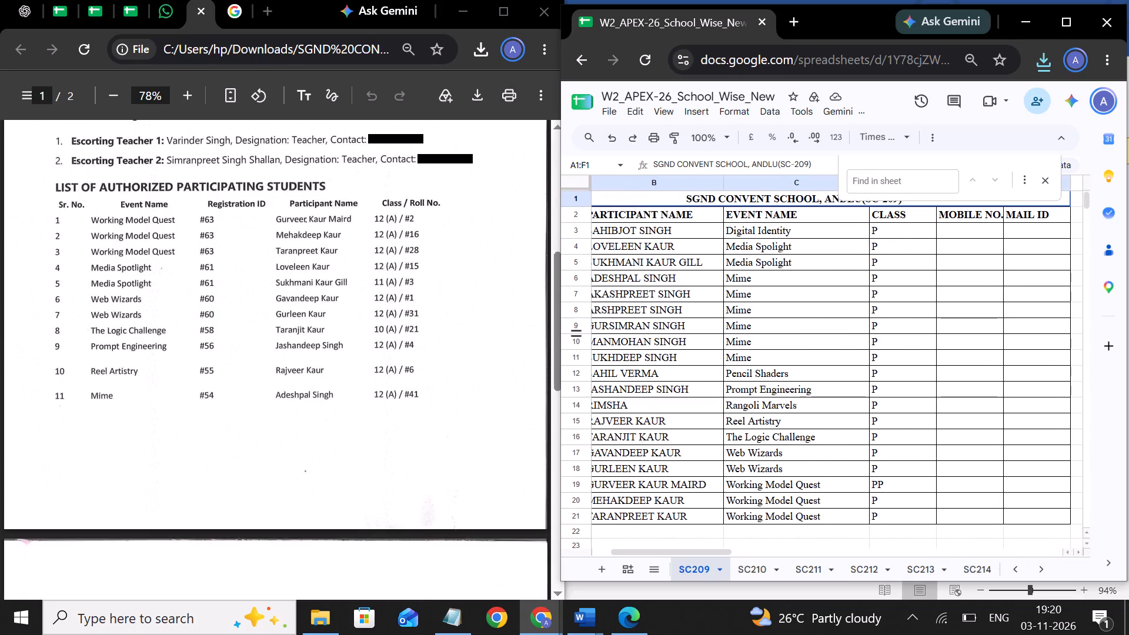
{"action": "scroll", "coordinate": [370, 369], "scroll_direction": "down", "scroll_amount": 2}
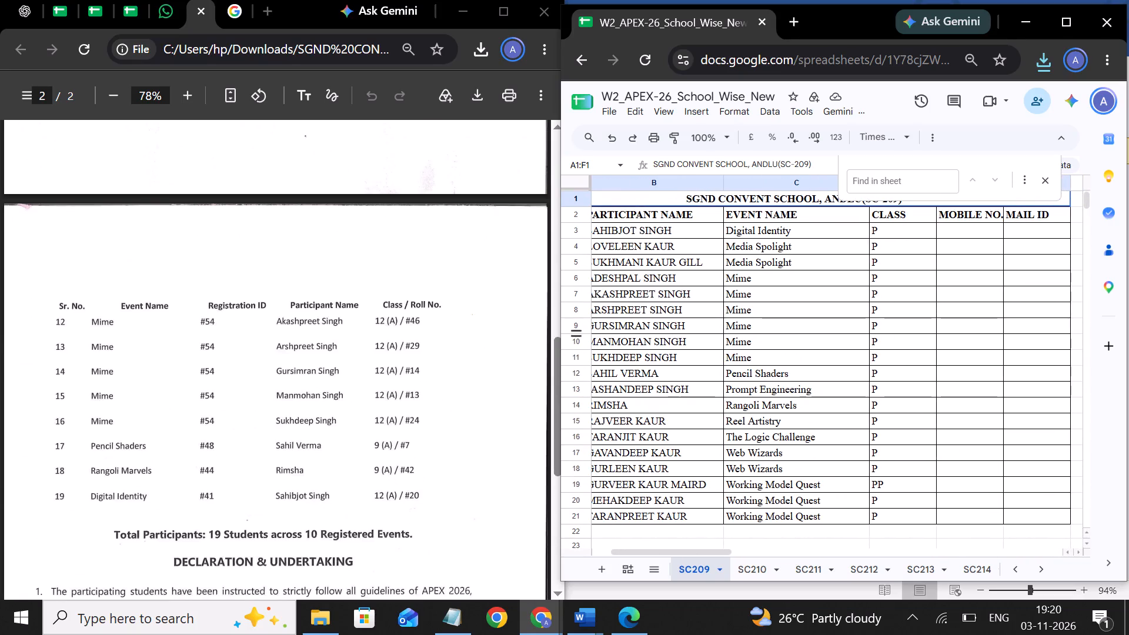
{"action": "scroll", "coordinate": [370, 369], "scroll_direction": "up", "scroll_amount": 1}
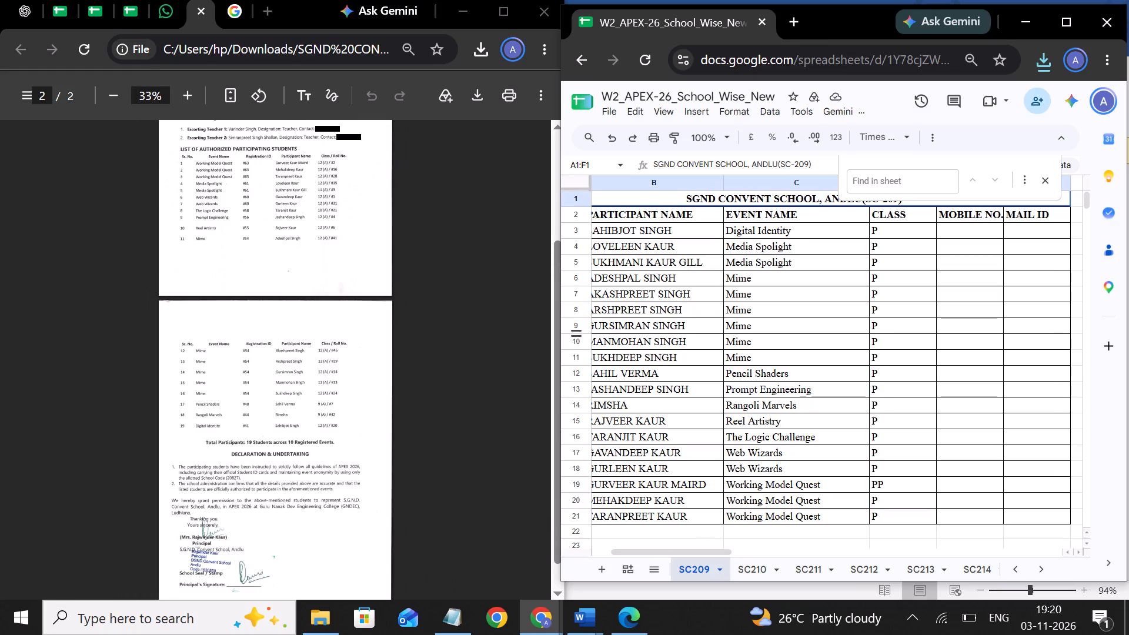
{"action": "scroll", "coordinate": [388, 314], "scroll_direction": "up", "scroll_amount": 1}
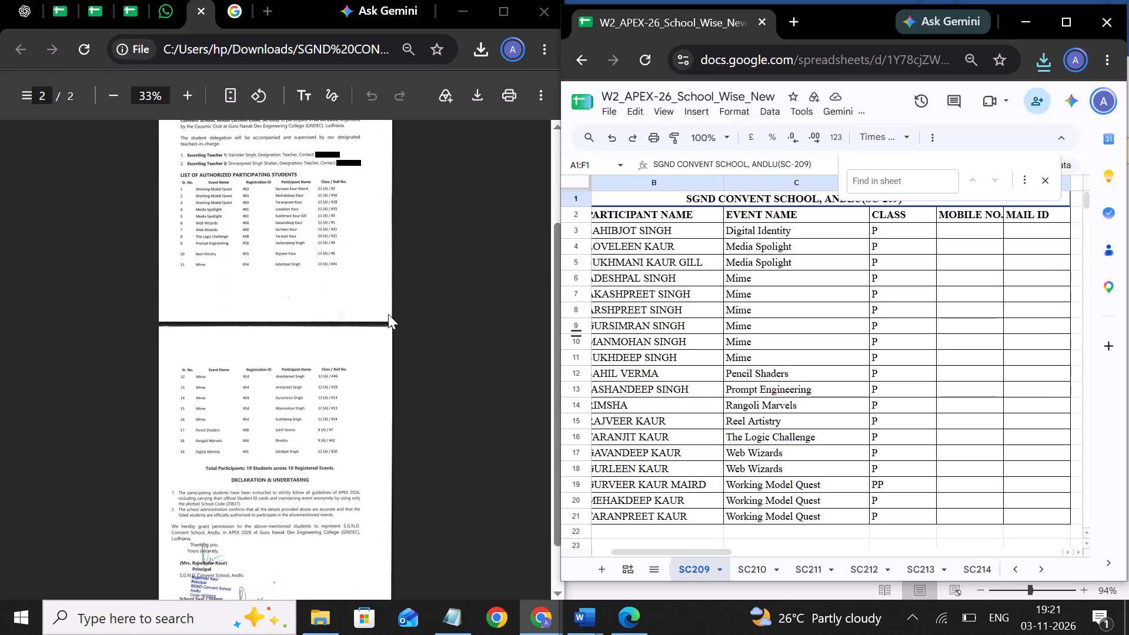
{"action": "scroll", "coordinate": [388, 314], "scroll_direction": "right", "scroll_amount": 1}
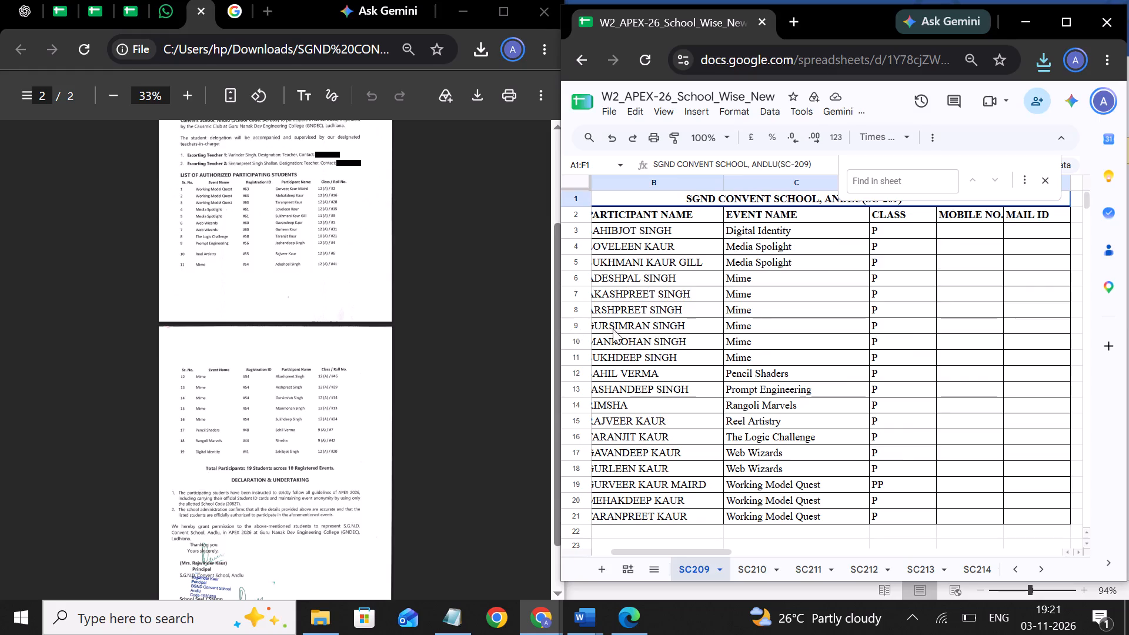
{"action": "scroll", "coordinate": [662, 328], "scroll_direction": "right", "scroll_amount": 3}
{"action": "scroll", "coordinate": [662, 328], "scroll_direction": "left", "scroll_amount": 3}
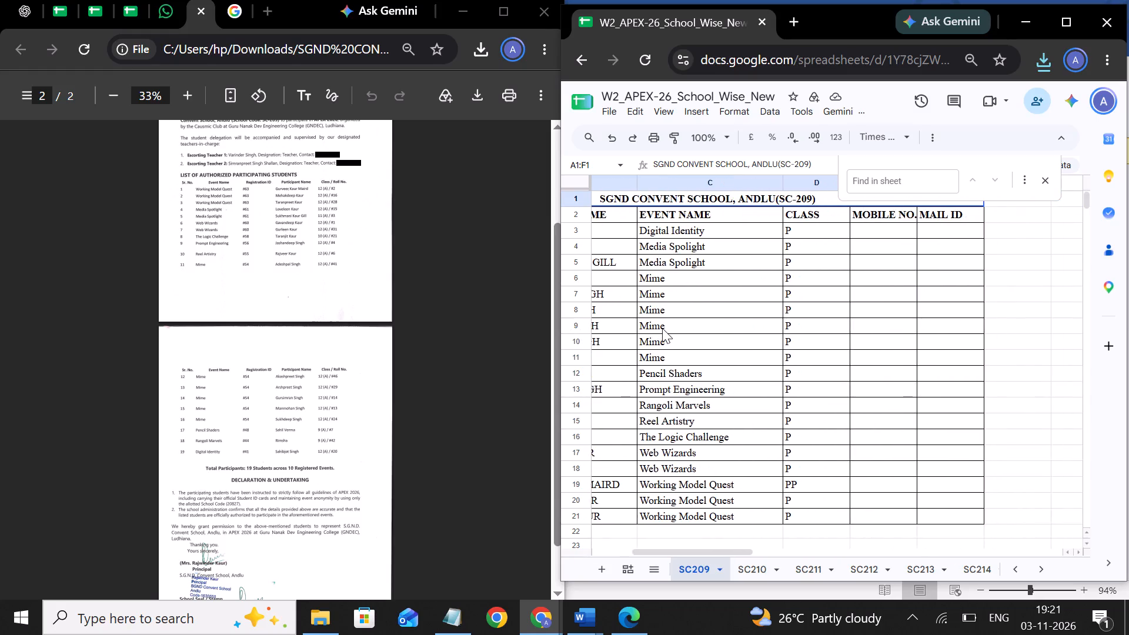
{"action": "scroll", "coordinate": [662, 328], "scroll_direction": "left", "scroll_amount": 1}
{"action": "scroll", "coordinate": [662, 328], "scroll_direction": "right", "scroll_amount": 5}
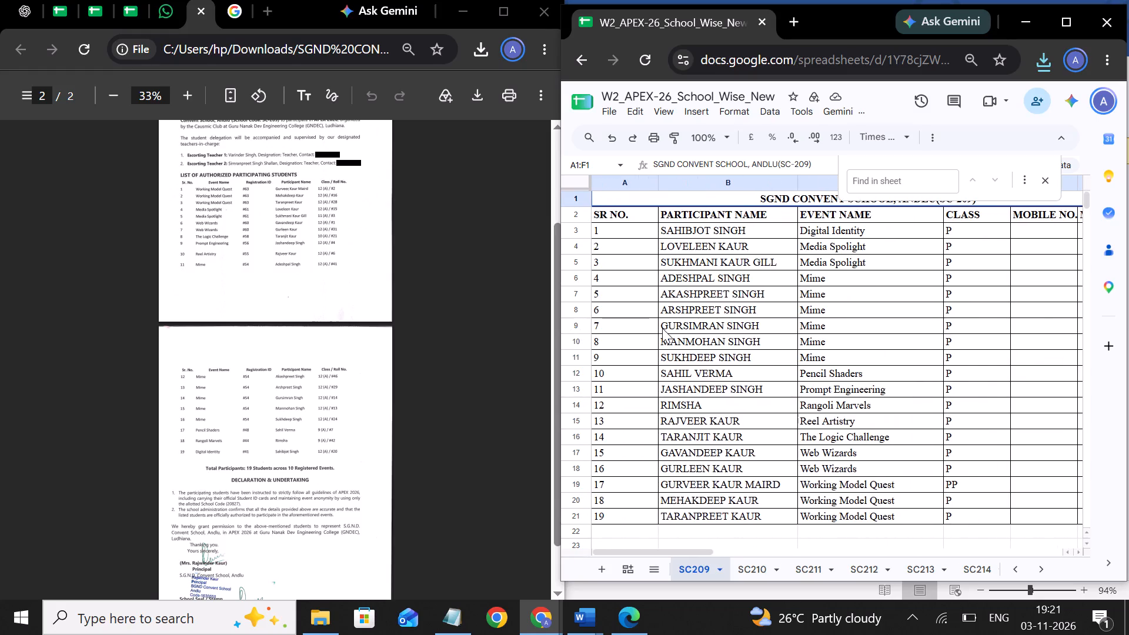
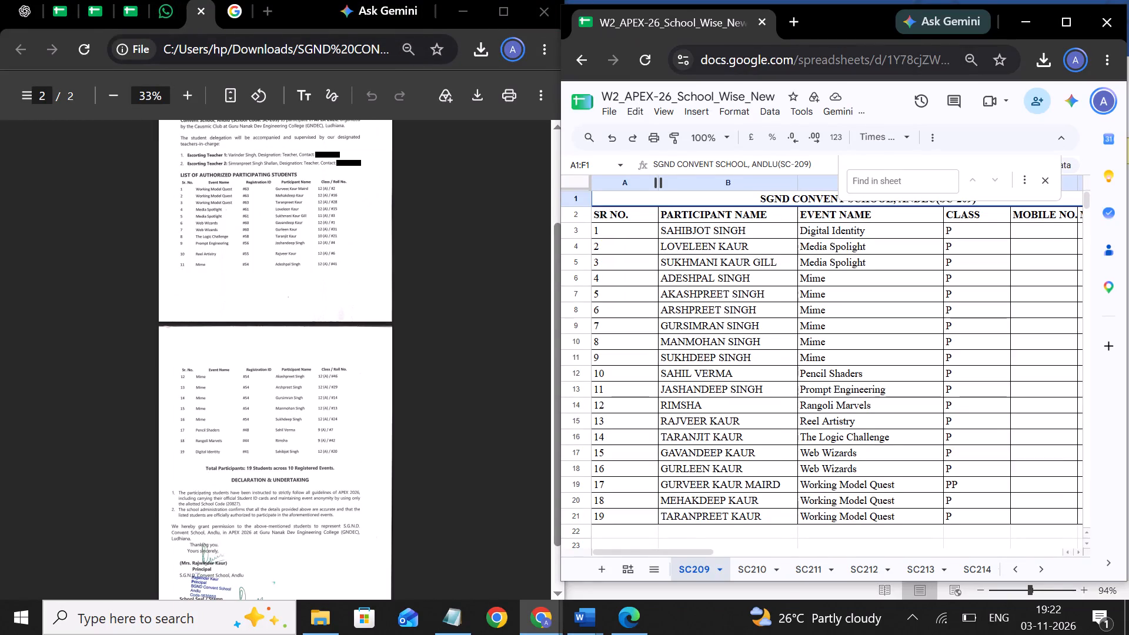
Snap the W2_APEX-26_School_Wise_New spreadsheet window to half the screen, side by side with the S.G.N.D. Convent School authority letter.
{"action": "left_click", "coordinate": [854, 22]}
{"action": "left_click_drag", "start_coordinate": [854, 22], "coordinate": [611, 10]}
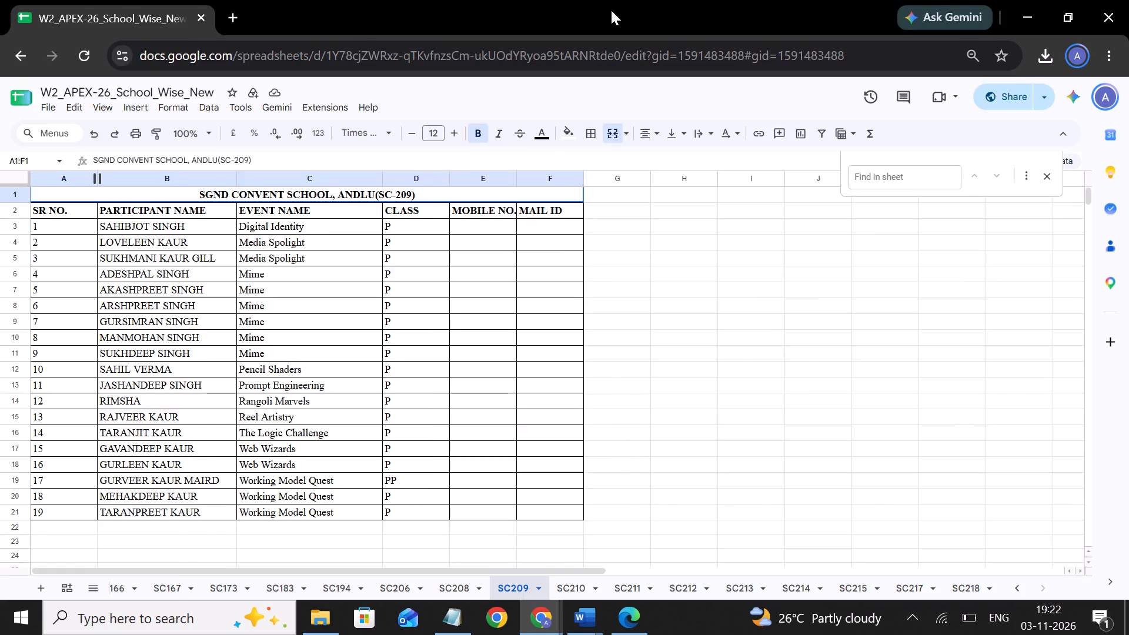
{"action": "key", "text": "super+Right"}
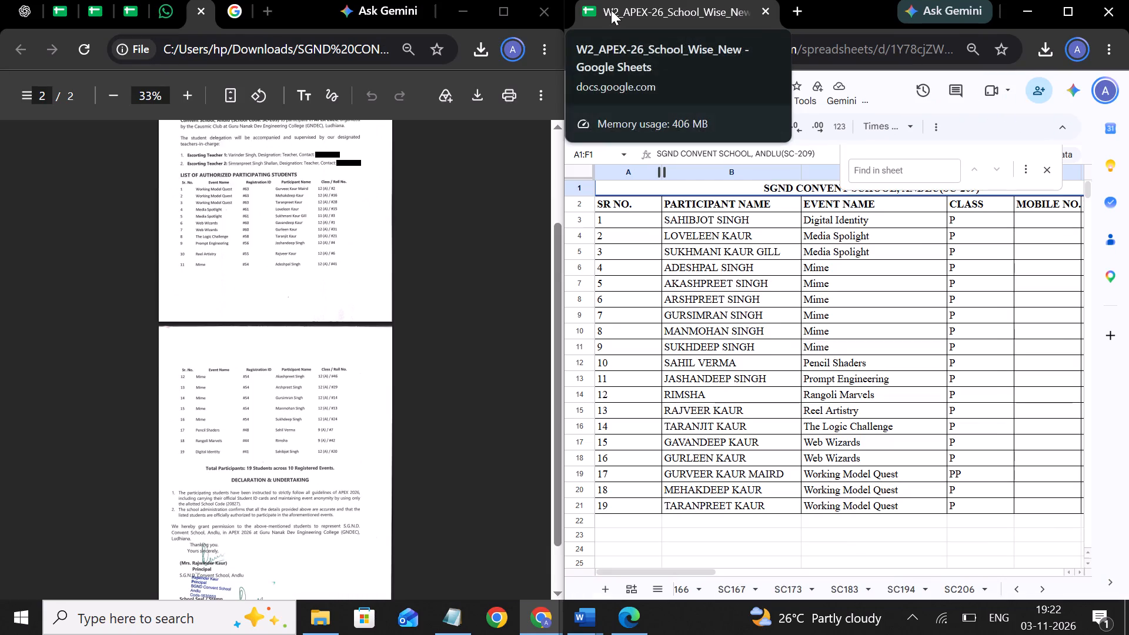
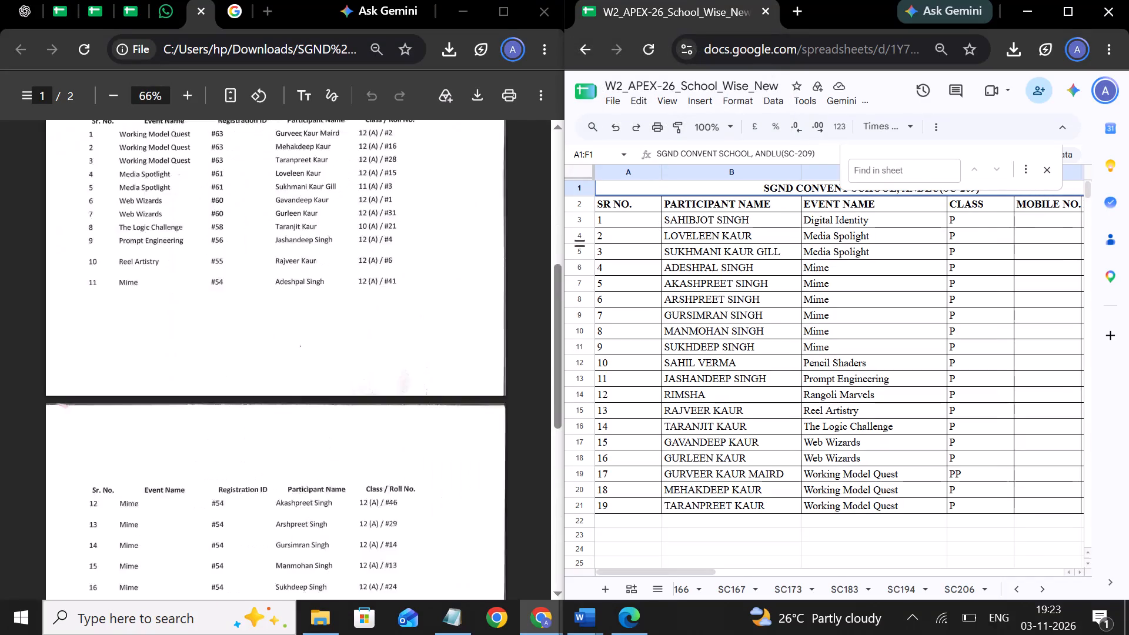
Compare the authorized participating students in the S.G.N.D. Convent School authority letter with the names and events in the SC-209 participant sheet.
{"action": "scroll", "coordinate": [275, 246], "scroll_direction": "up", "scroll_amount": 2}
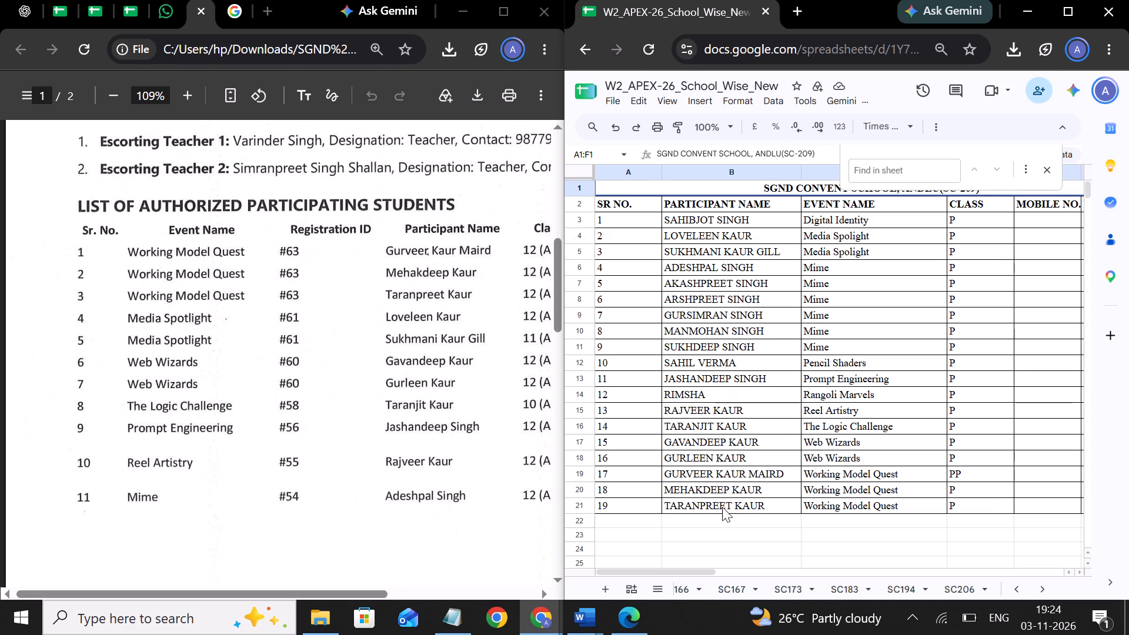
{"action": "scroll", "coordinate": [445, 348], "scroll_direction": "left", "scroll_amount": 1}
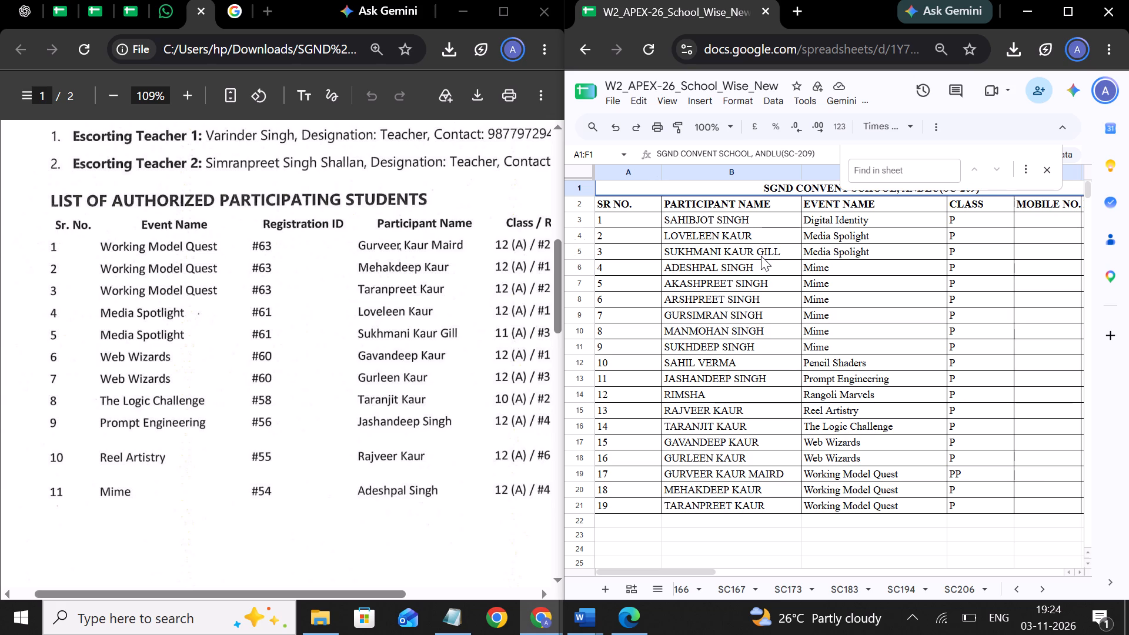
{"action": "scroll", "coordinate": [509, 352], "scroll_direction": "down", "scroll_amount": 3}
{"action": "scroll", "coordinate": [439, 350], "scroll_direction": "up", "scroll_amount": 1}
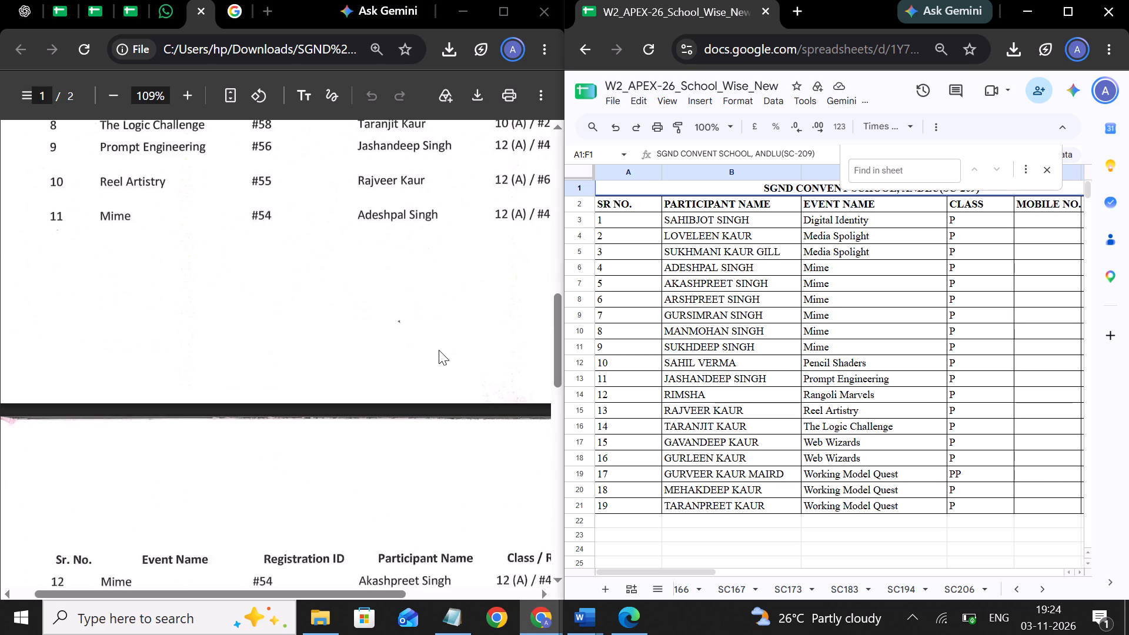
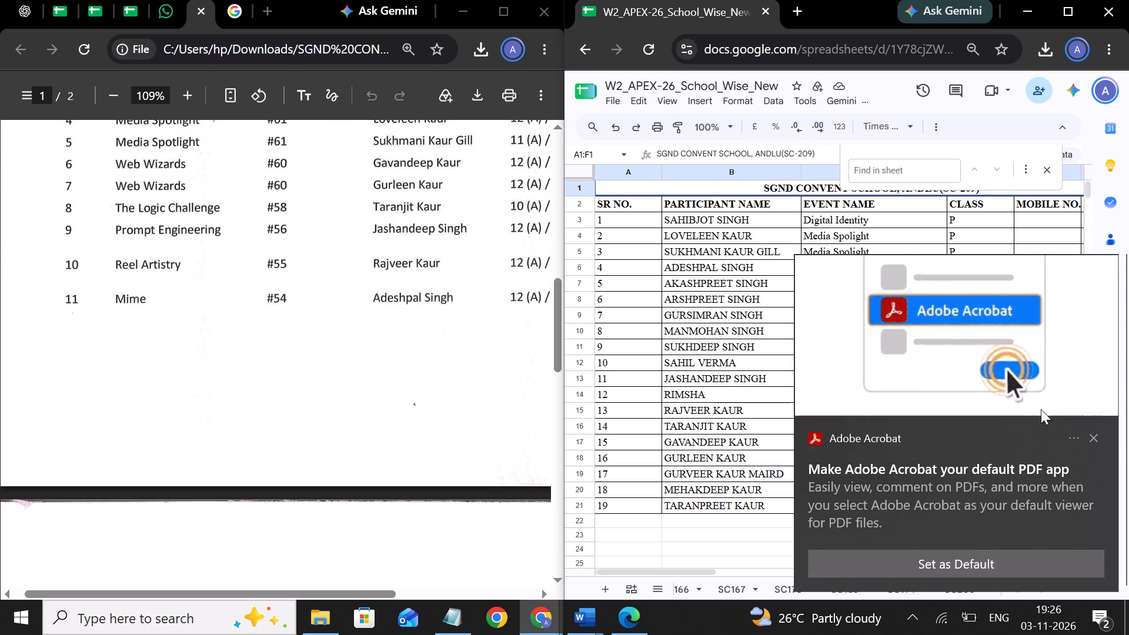
Dismiss the Adobe Acrobat notification and compare the authority letter's student list across both pages with the SC-209 participant sheet.
{"action": "left_click", "coordinate": [1095, 439]}
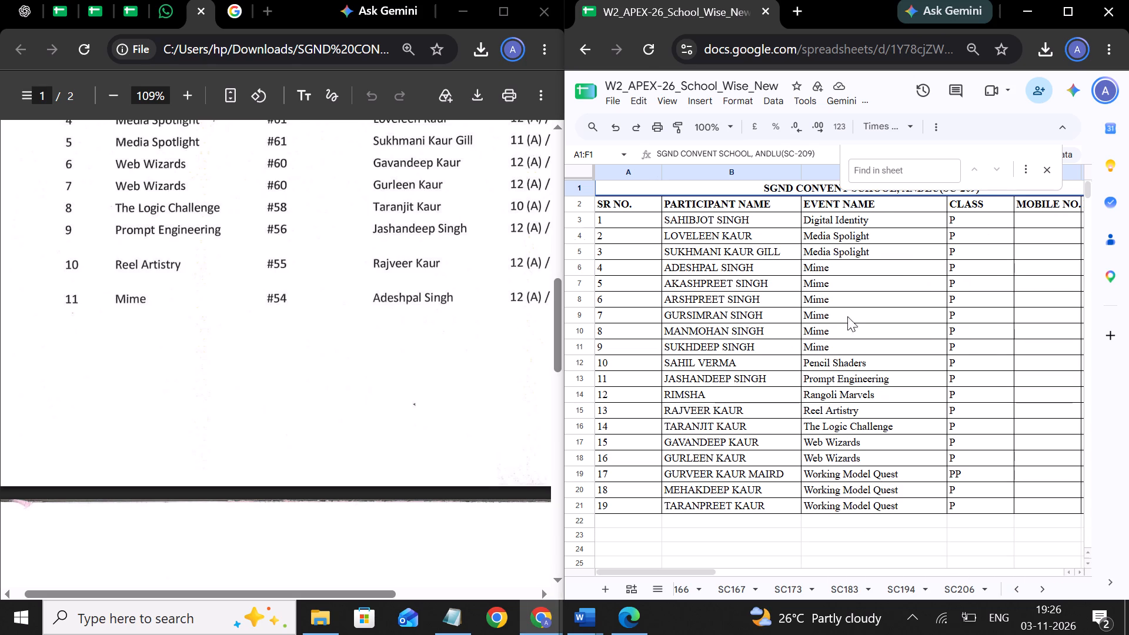
{"action": "scroll", "coordinate": [403, 280], "scroll_direction": "down", "scroll_amount": 3}
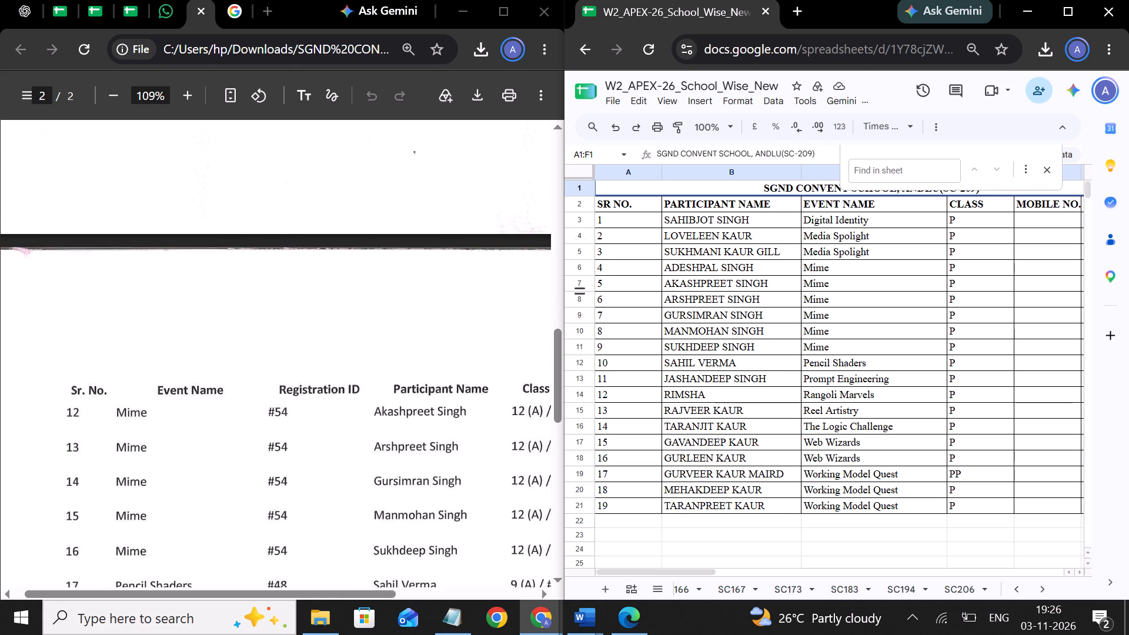
{"action": "scroll", "coordinate": [401, 457], "scroll_direction": "down", "scroll_amount": 1}
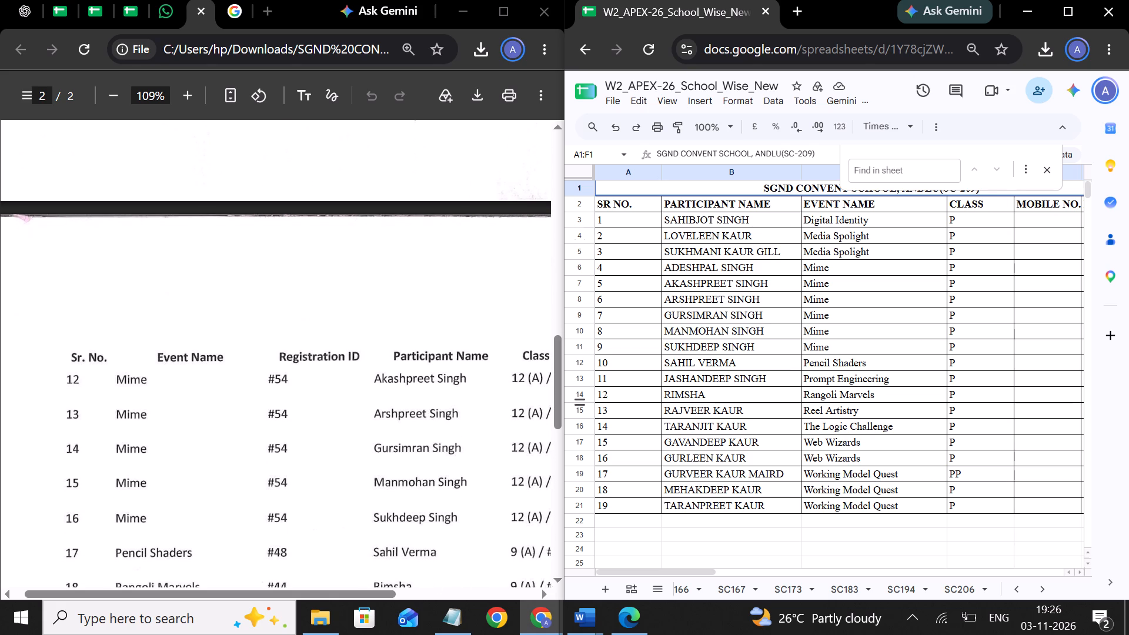
{"action": "scroll", "coordinate": [475, 463], "scroll_direction": "down", "scroll_amount": 1}
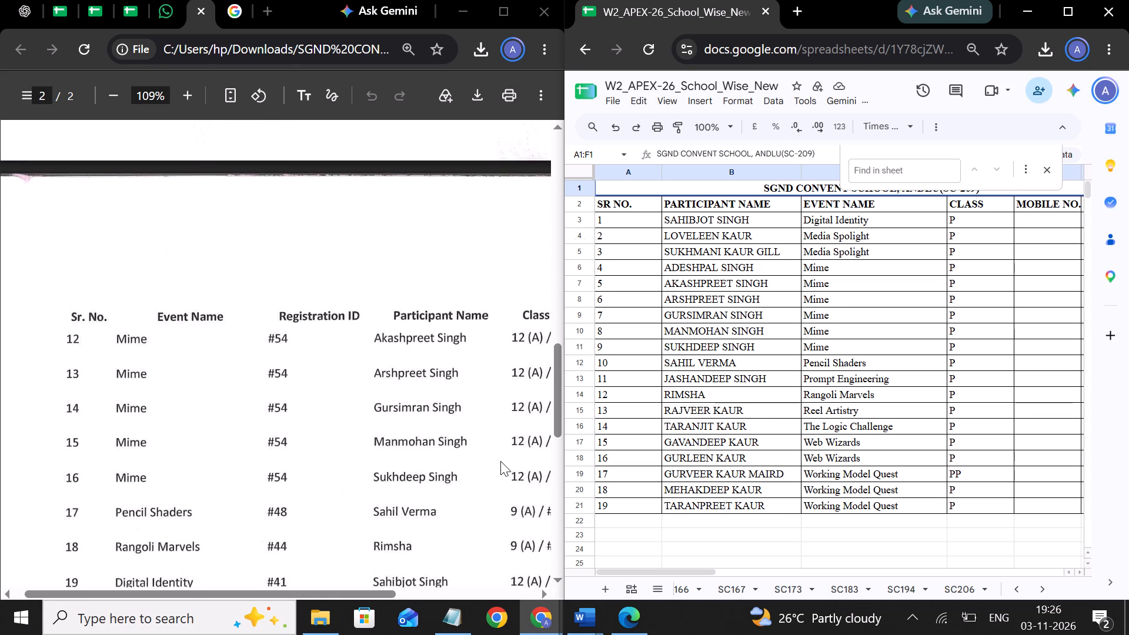
{"action": "scroll", "coordinate": [500, 461], "scroll_direction": "down", "scroll_amount": 2}
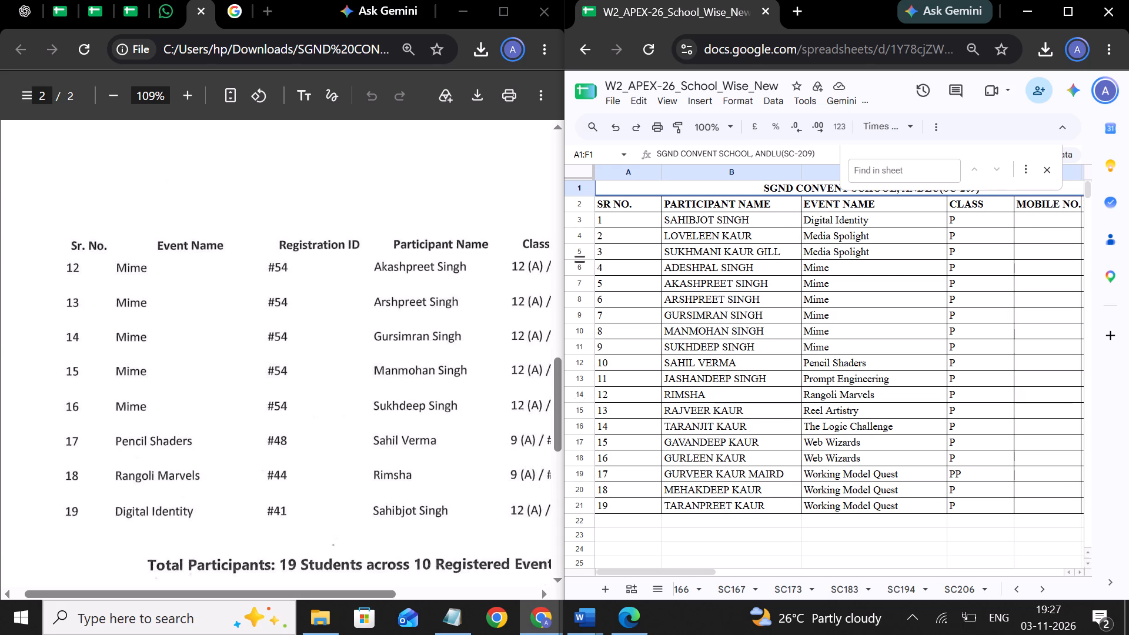
{"action": "scroll", "coordinate": [406, 279], "scroll_direction": "up", "scroll_amount": 6}
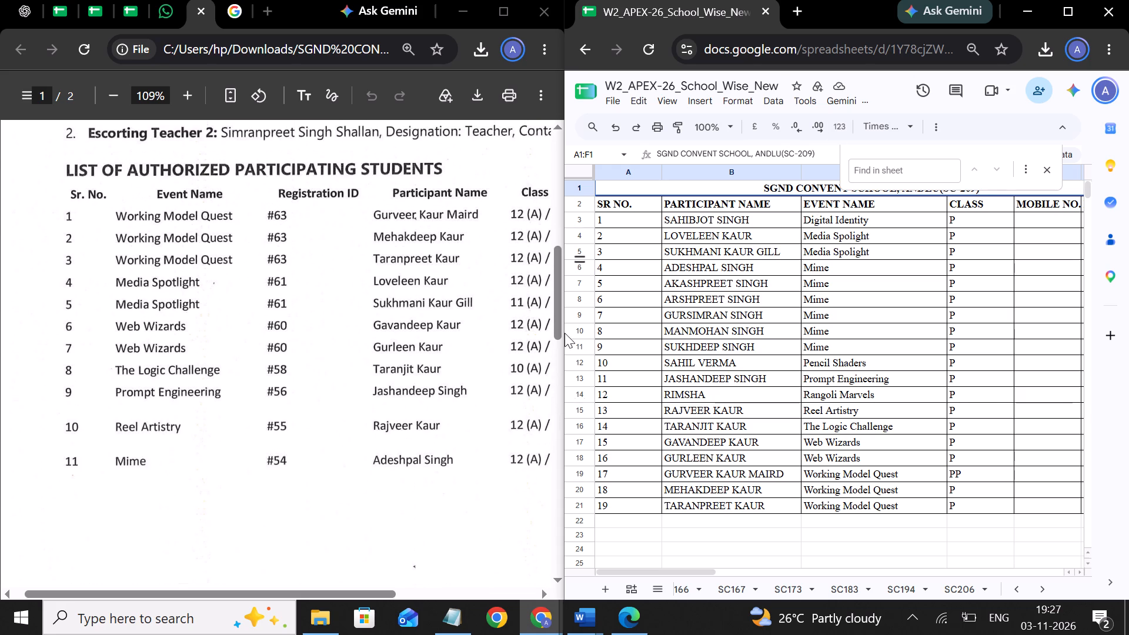
{"action": "scroll", "coordinate": [416, 402], "scroll_direction": "down", "scroll_amount": 4}
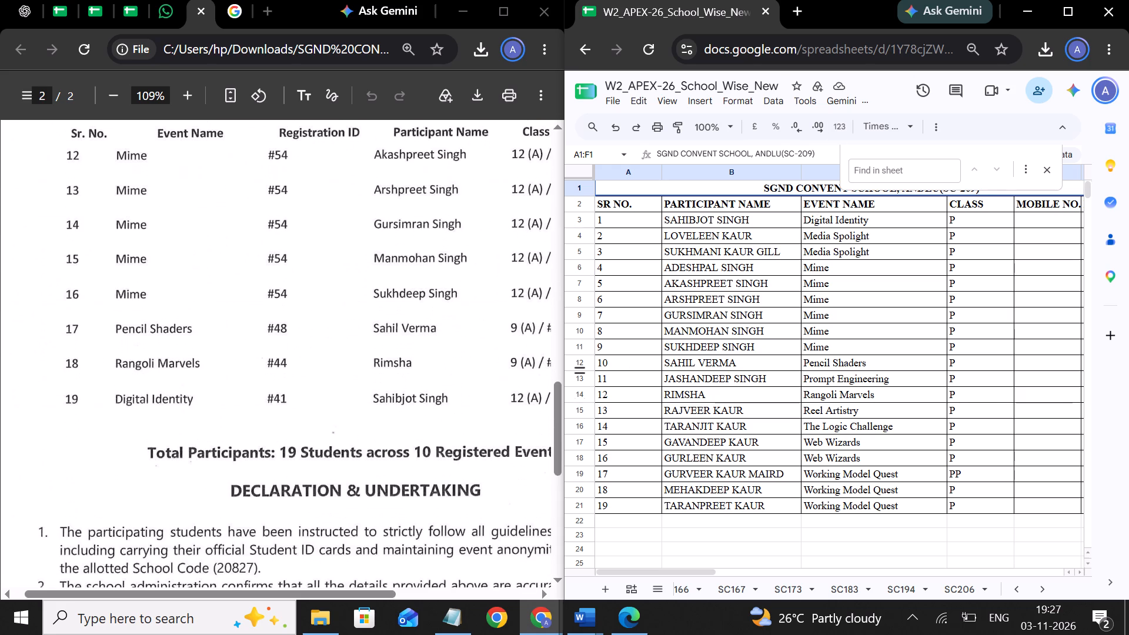
{"action": "scroll", "coordinate": [416, 402], "scroll_direction": "up", "scroll_amount": 1}
{"action": "scroll", "coordinate": [392, 327], "scroll_direction": "up", "scroll_amount": 4}
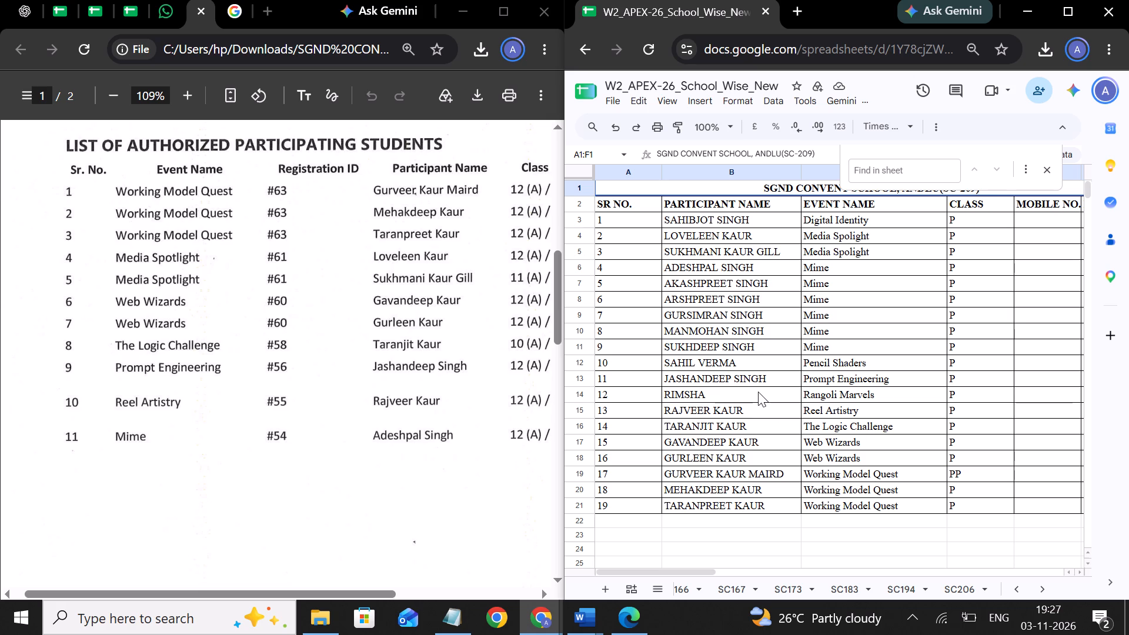
{"action": "scroll", "coordinate": [758, 392], "scroll_direction": "down", "scroll_amount": 2}
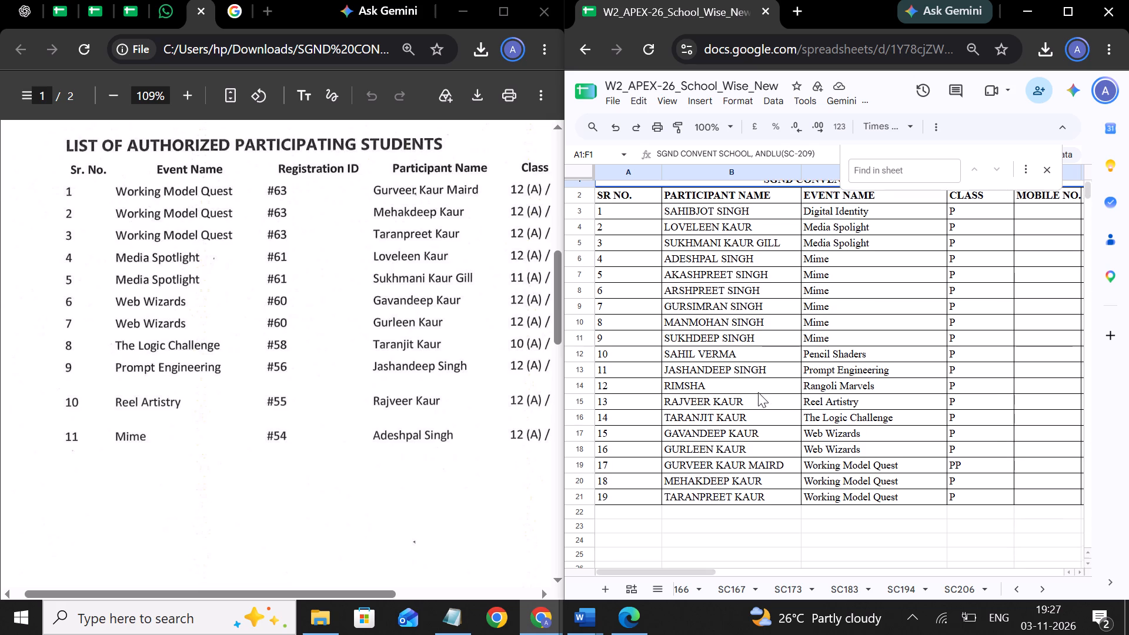
{"action": "scroll", "coordinate": [758, 392], "scroll_direction": "down", "scroll_amount": 1}
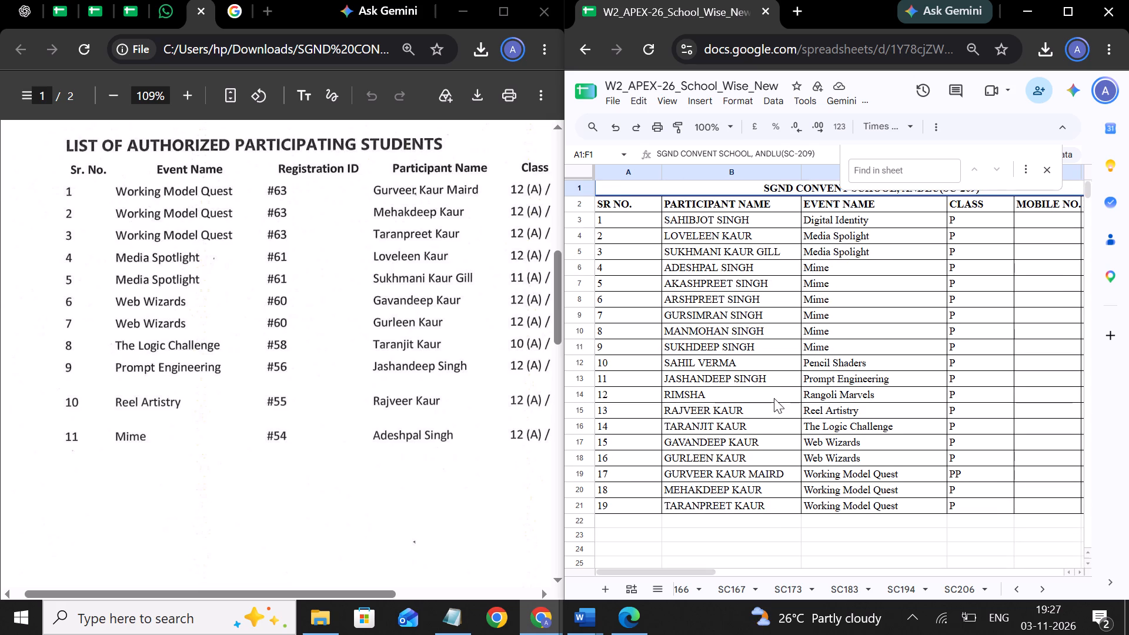
Check the number of class entries for all listed participants in the SC-209 sheet.
{"action": "left_click_drag", "start_coordinate": [971, 209], "coordinate": [968, 501]}
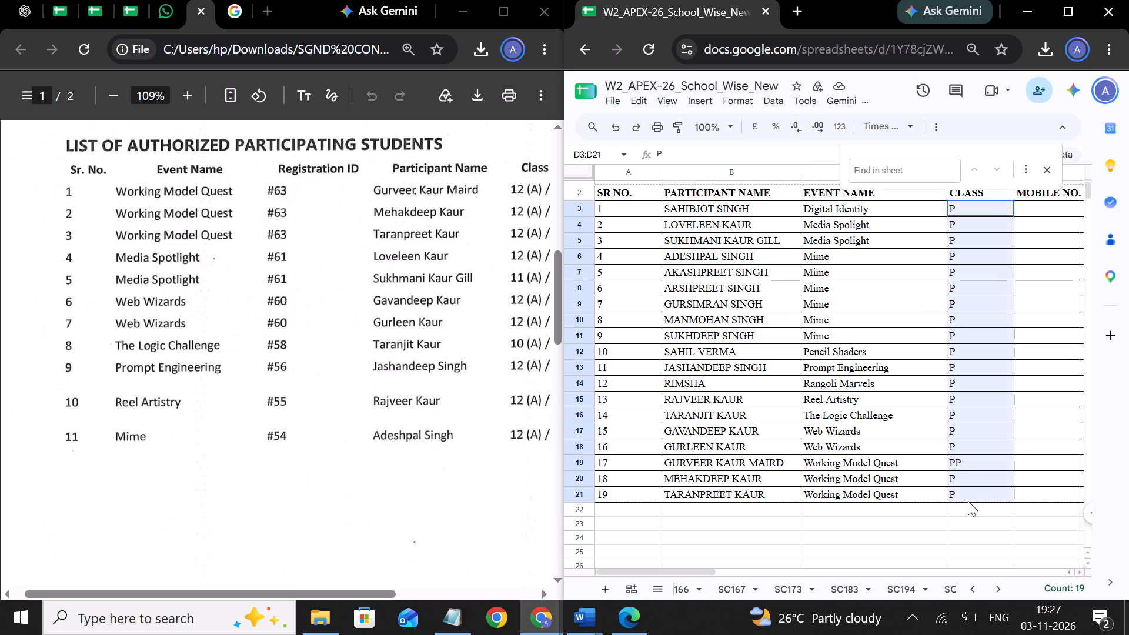
{"action": "left_click_drag", "start_coordinate": [968, 501], "coordinate": [961, 216]}
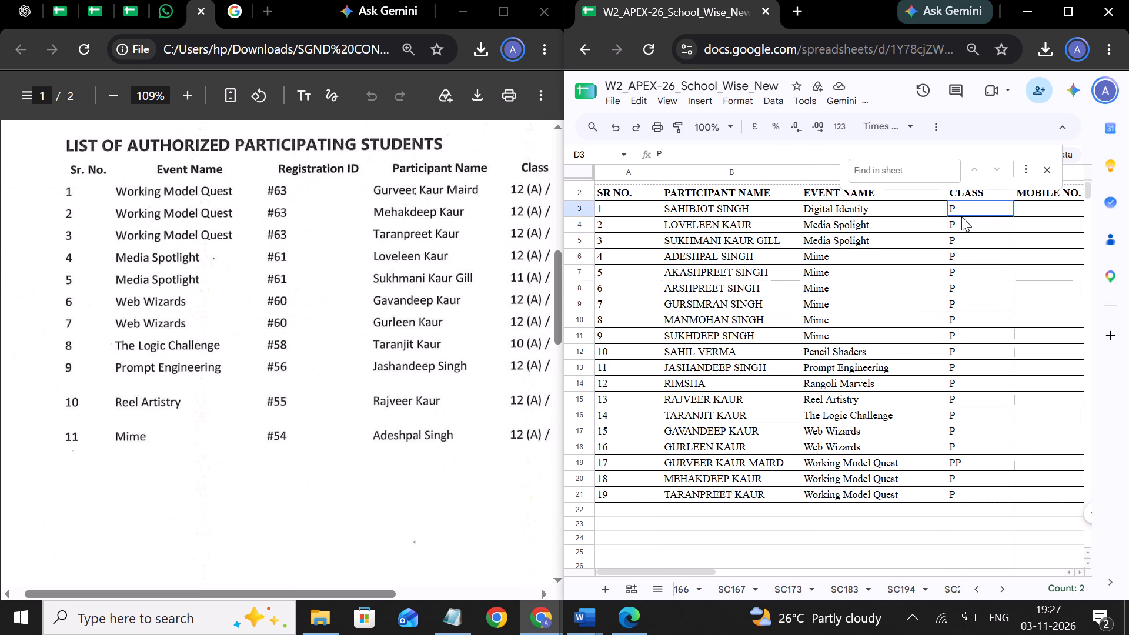
{"action": "left_click_drag", "start_coordinate": [961, 216], "coordinate": [961, 215]}
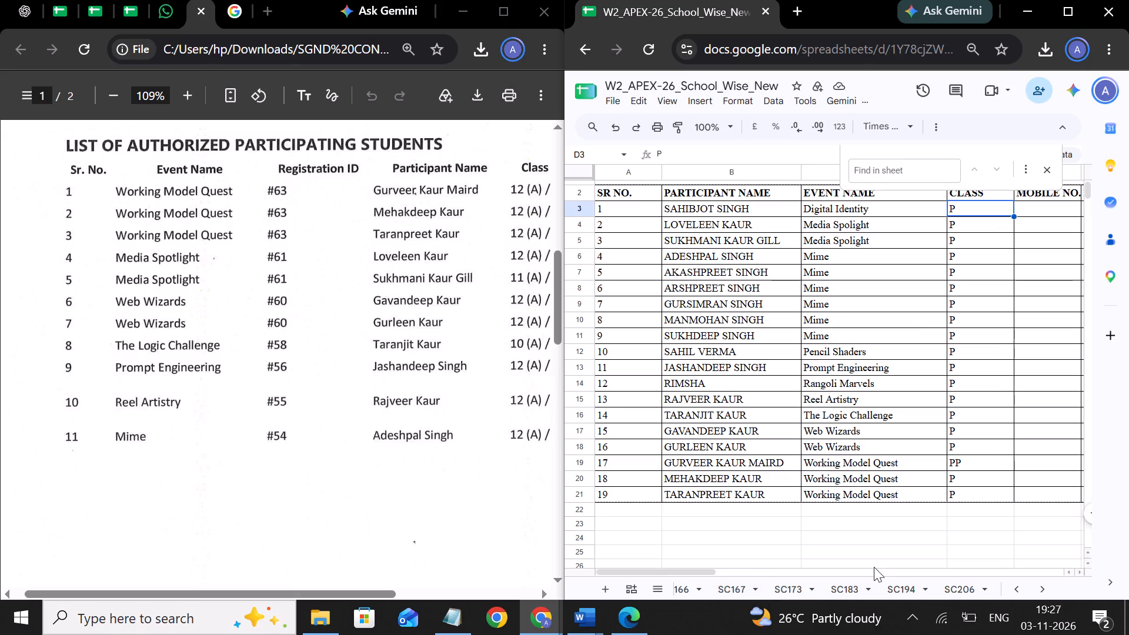
Switch to the Notepad log of processed school codes.
{"action": "left_click", "coordinate": [450, 617]}
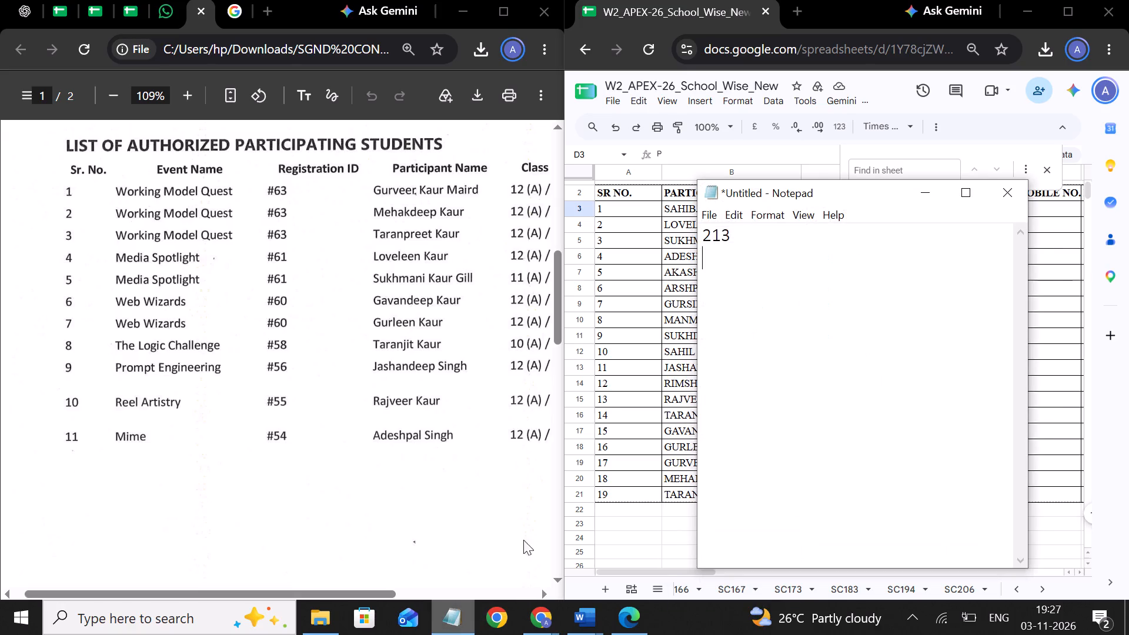
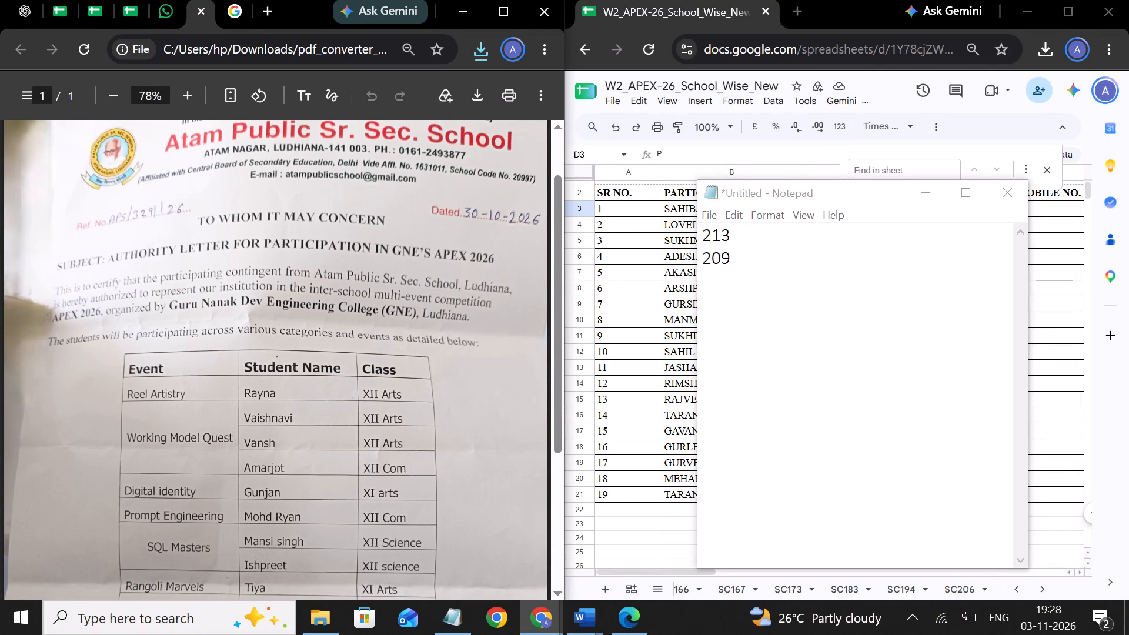
Minimize the Notepad log and search the Combined sheet for "atam" to find the Atam Public Sr. Sec. School entries.
{"action": "scroll", "coordinate": [698, 310], "scroll_direction": "down", "scroll_amount": 1}
{"action": "left_click", "coordinate": [932, 196]}
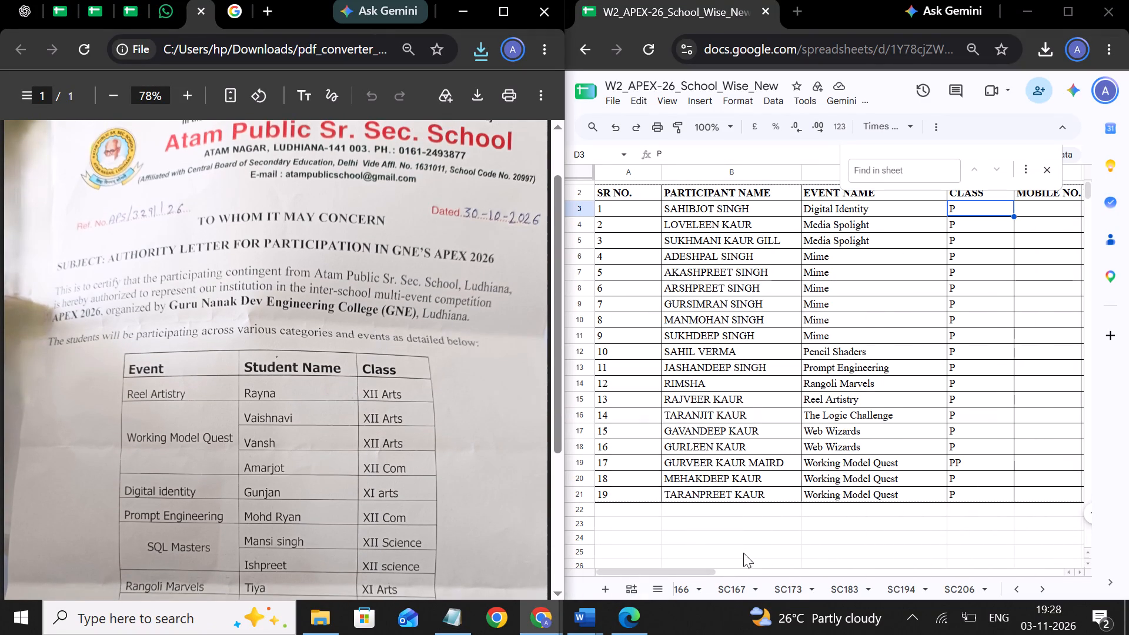
{"action": "scroll", "coordinate": [746, 592], "scroll_direction": "right", "scroll_amount": 9}
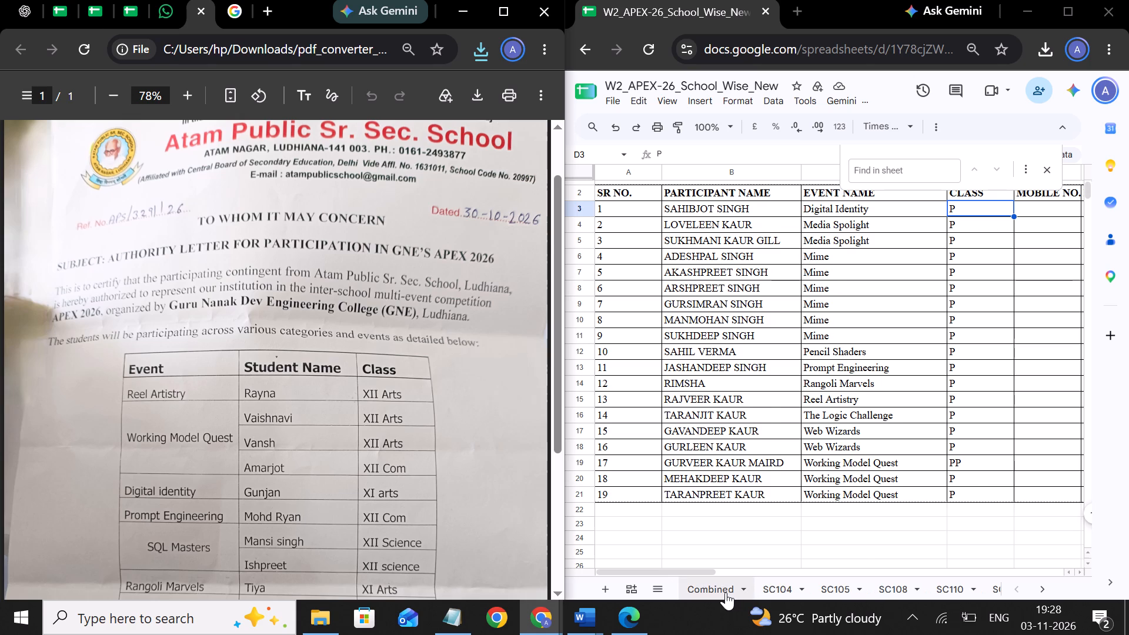
{"action": "left_click", "coordinate": [726, 592]}
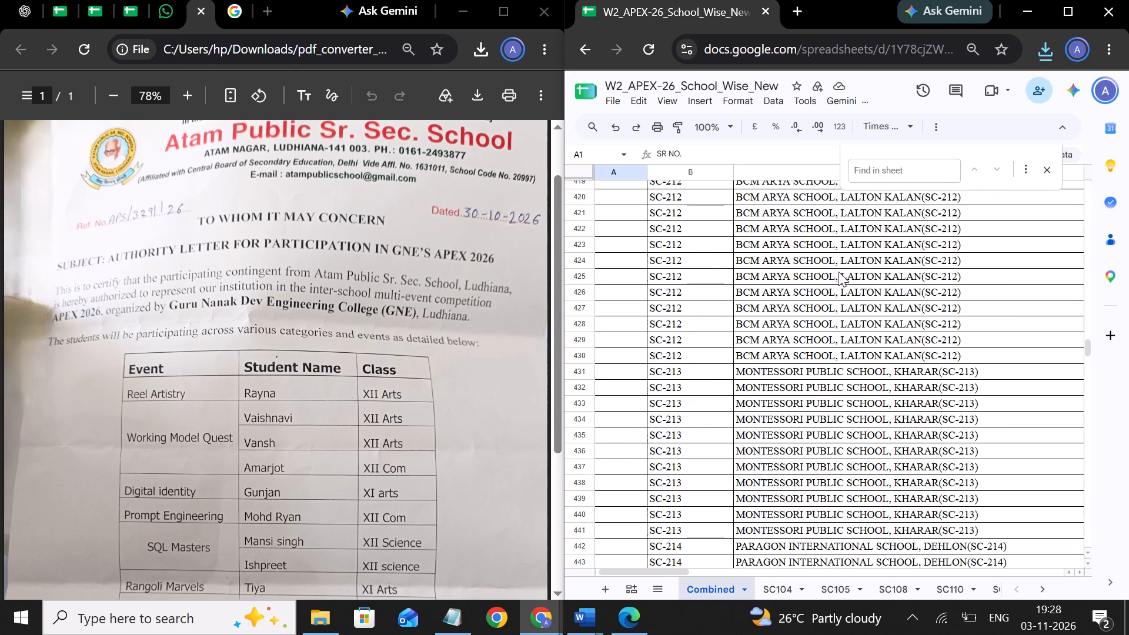
{"action": "left_click", "coordinate": [897, 168]}
{"action": "type", "text": "ata"}
{"action": "key", "text": "m"}
{"action": "key", "text": "space"}
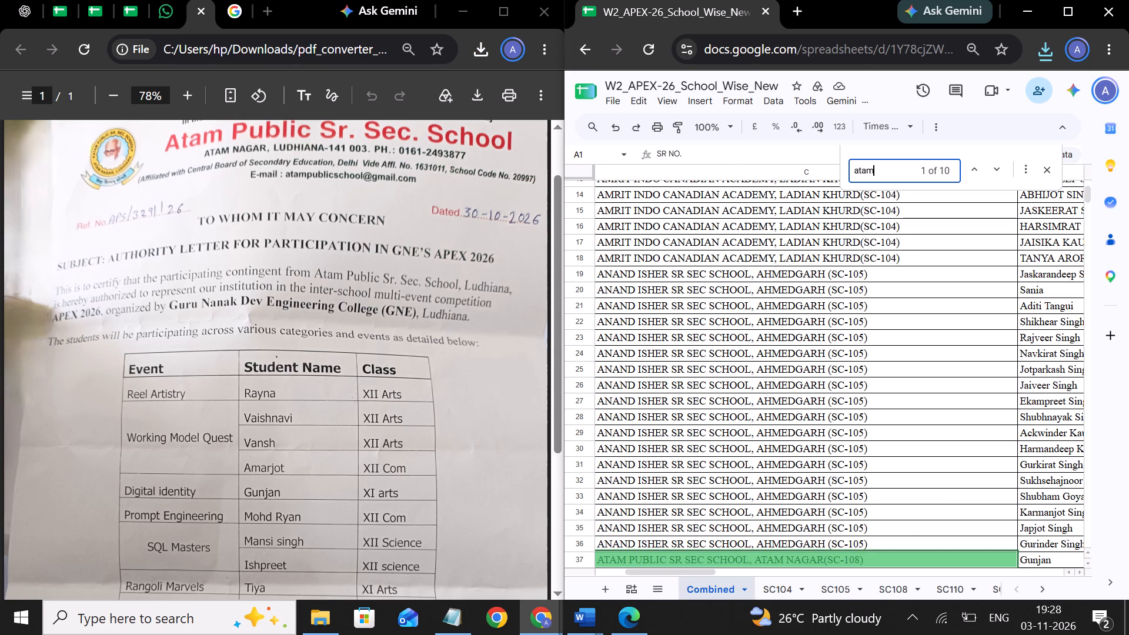
{"action": "scroll", "coordinate": [896, 332], "scroll_direction": "down", "scroll_amount": 2}
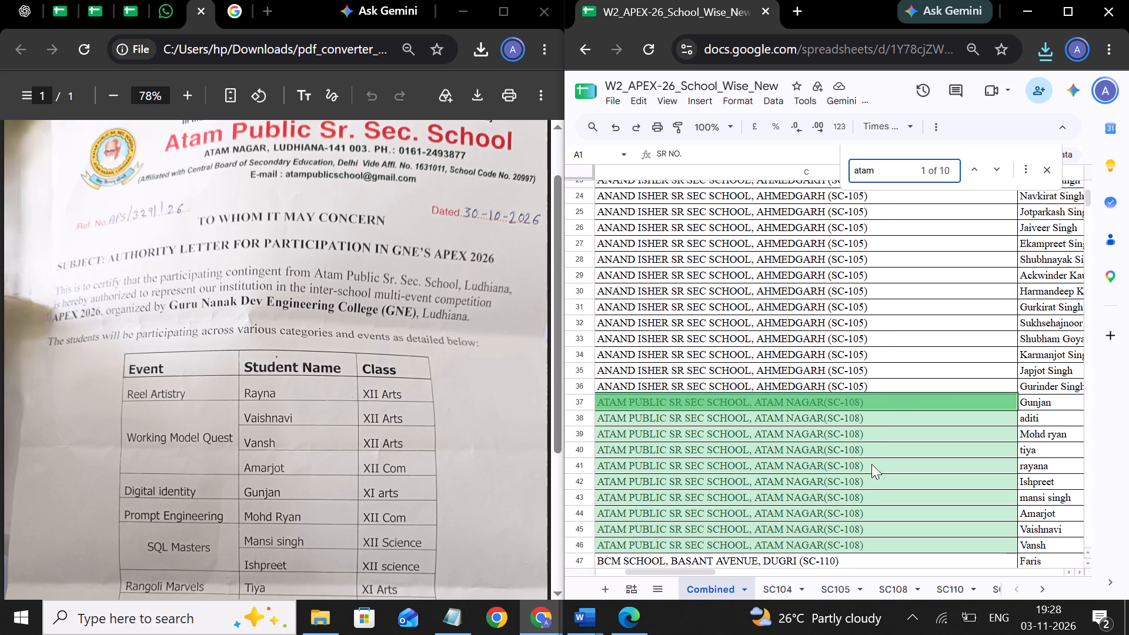
Open the SC108 sheet and check its participants and events one by one against the Atam Public Sr. Sec. School authority letter.
{"action": "left_click", "coordinate": [906, 591]}
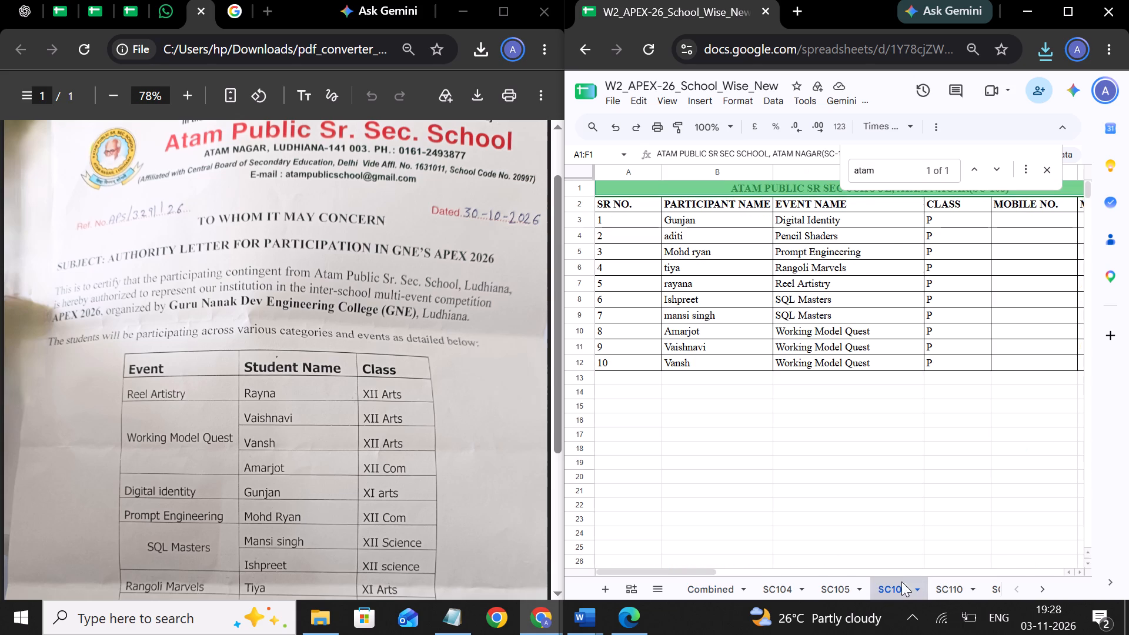
{"action": "scroll", "coordinate": [435, 417], "scroll_direction": "down", "scroll_amount": 1}
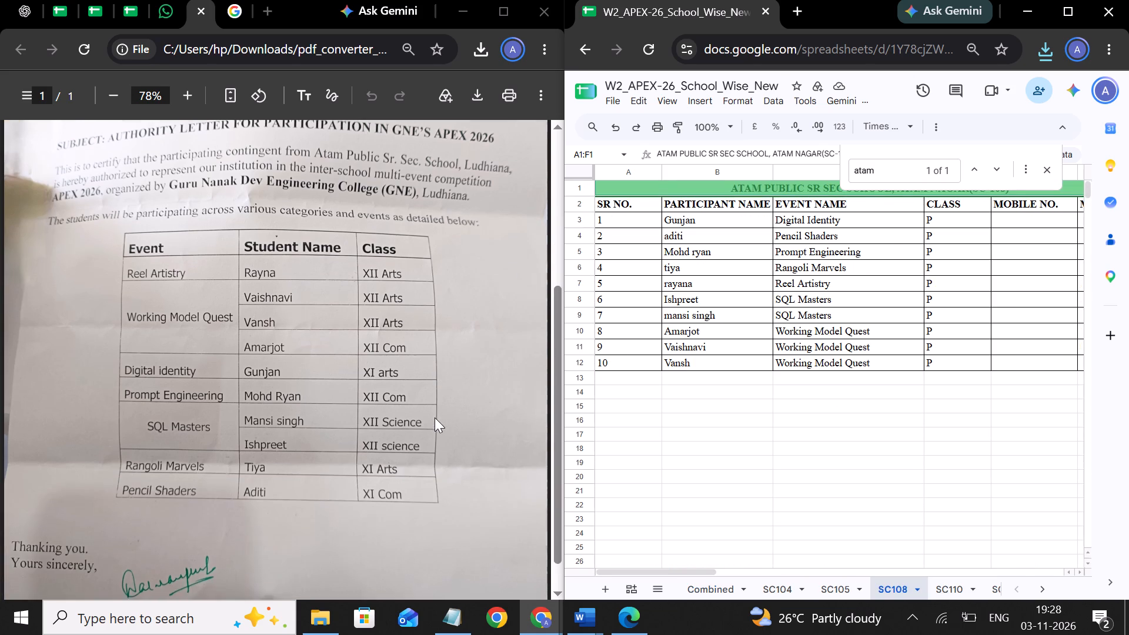
{"action": "scroll", "coordinate": [435, 417], "scroll_direction": "down", "scroll_amount": 1}
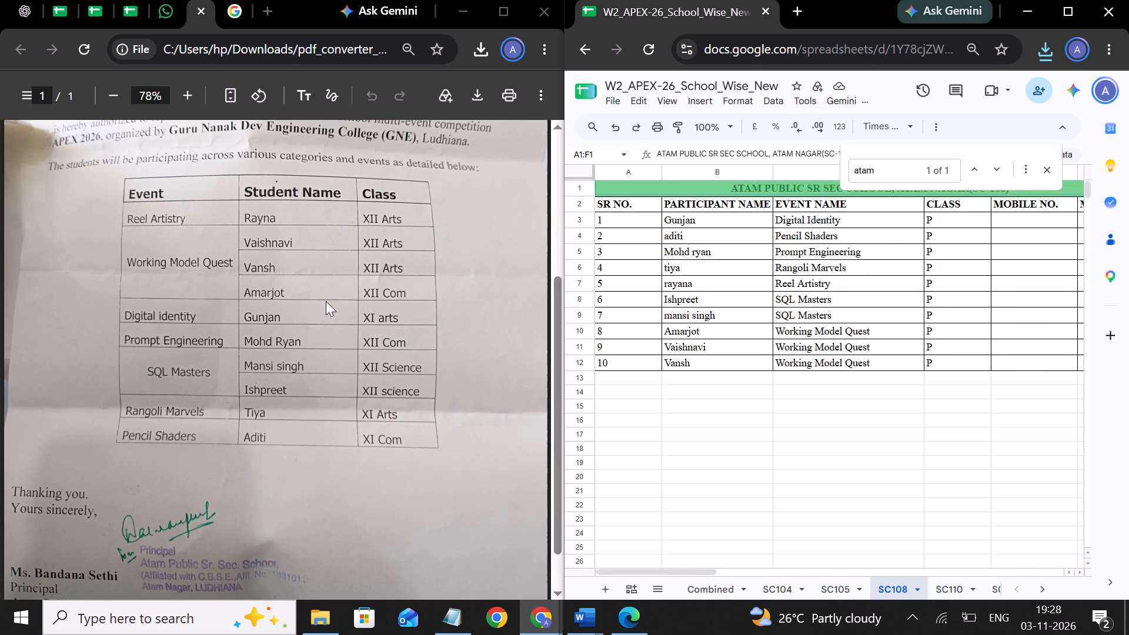
{"action": "scroll", "coordinate": [689, 293], "scroll_direction": "up", "scroll_amount": 2}
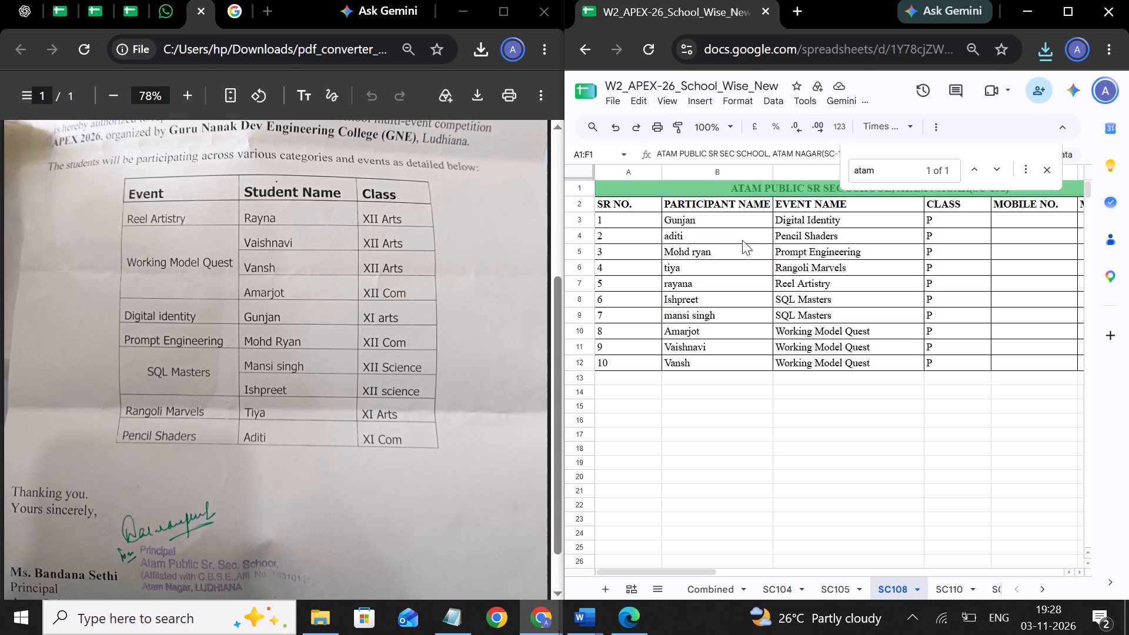
{"action": "left_click", "coordinate": [735, 239]}
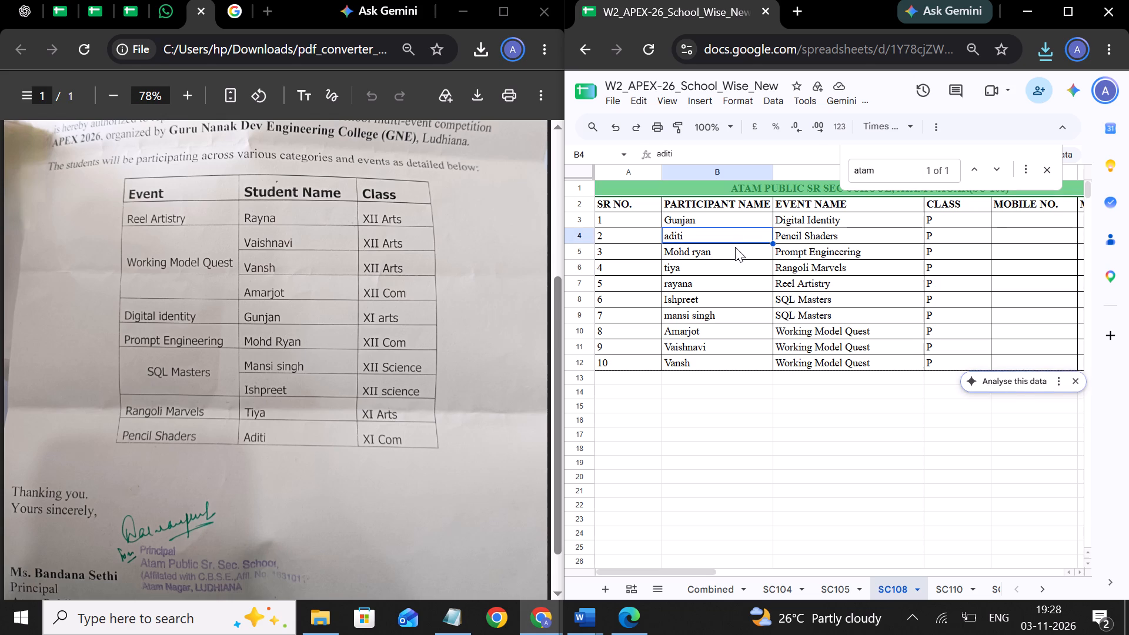
{"action": "left_click", "coordinate": [735, 251]}
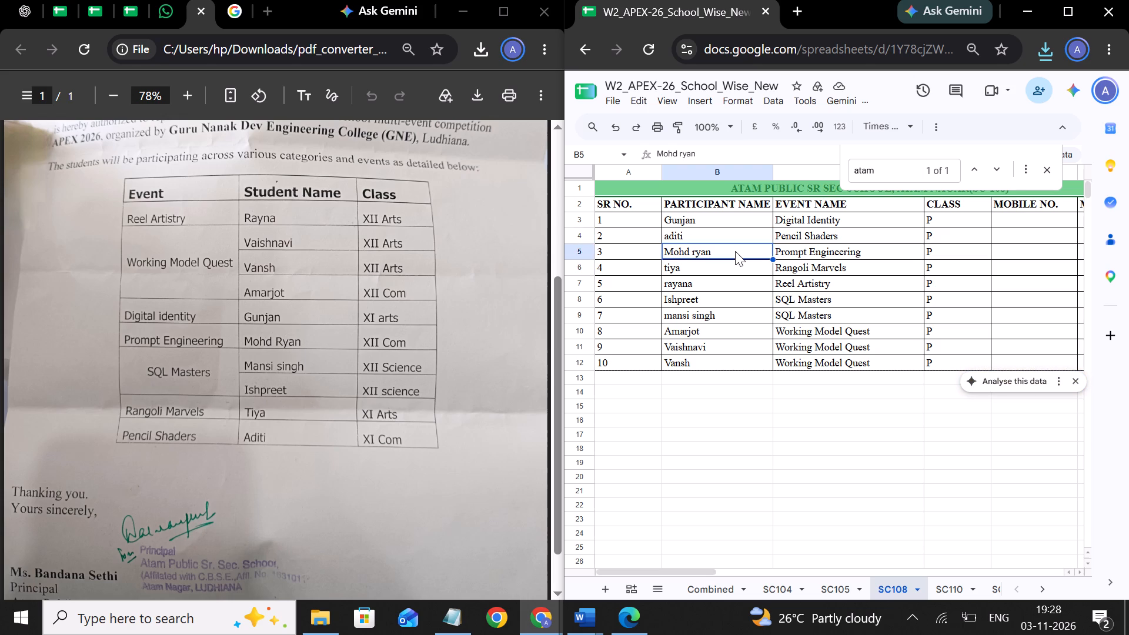
{"action": "left_click", "coordinate": [735, 266]}
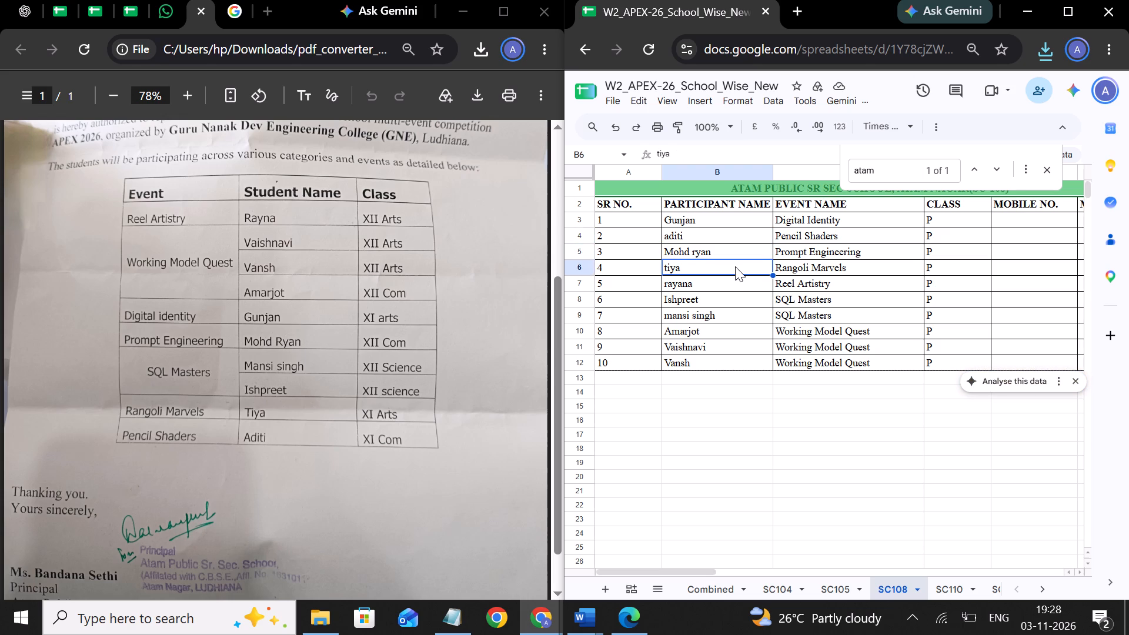
{"action": "left_click", "coordinate": [724, 284]}
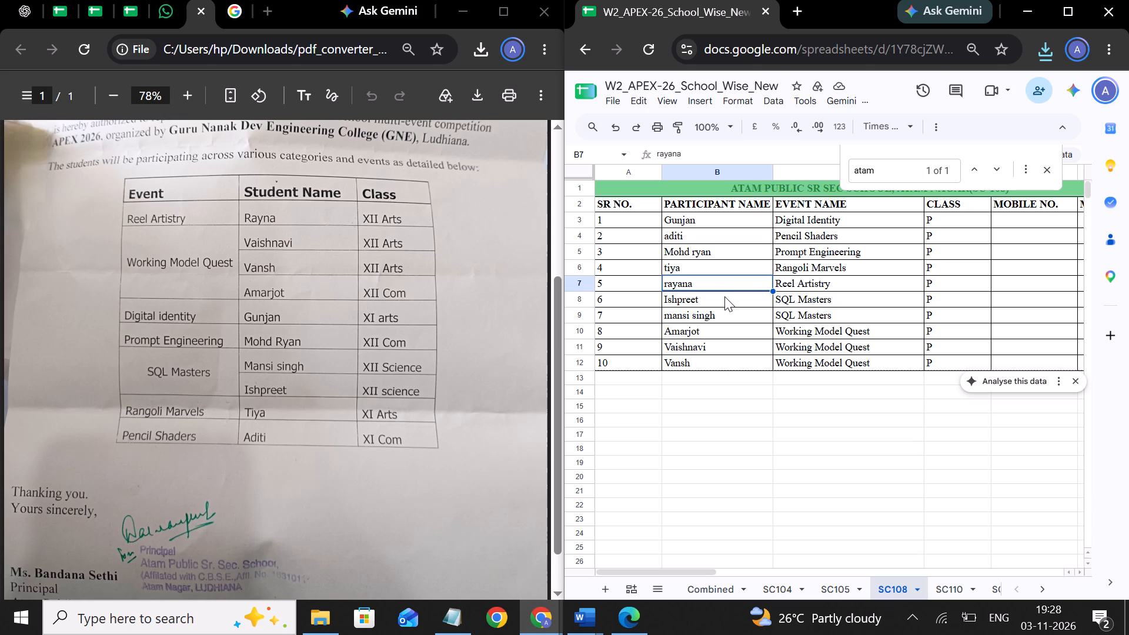
{"action": "left_click", "coordinate": [725, 298]}
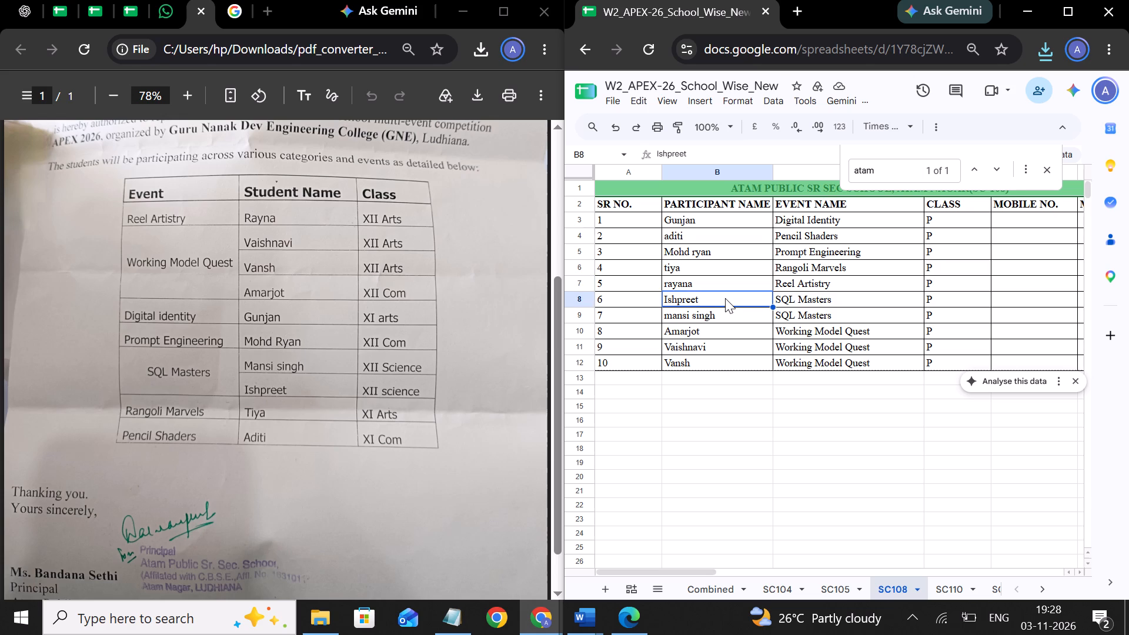
{"action": "left_click", "coordinate": [738, 315]}
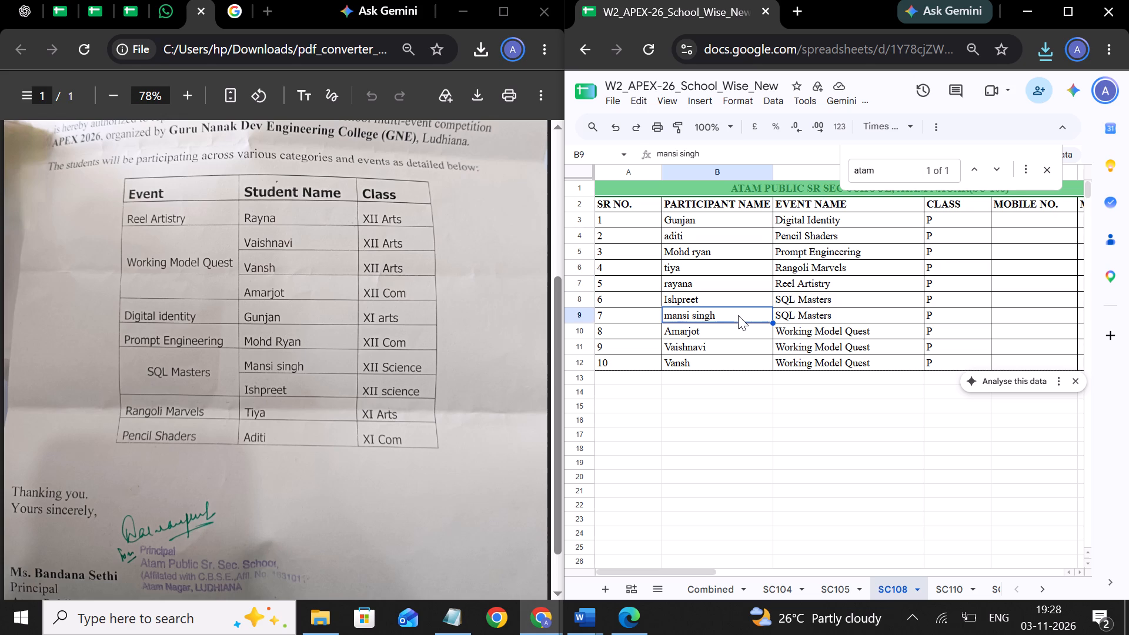
{"action": "left_click", "coordinate": [737, 329]}
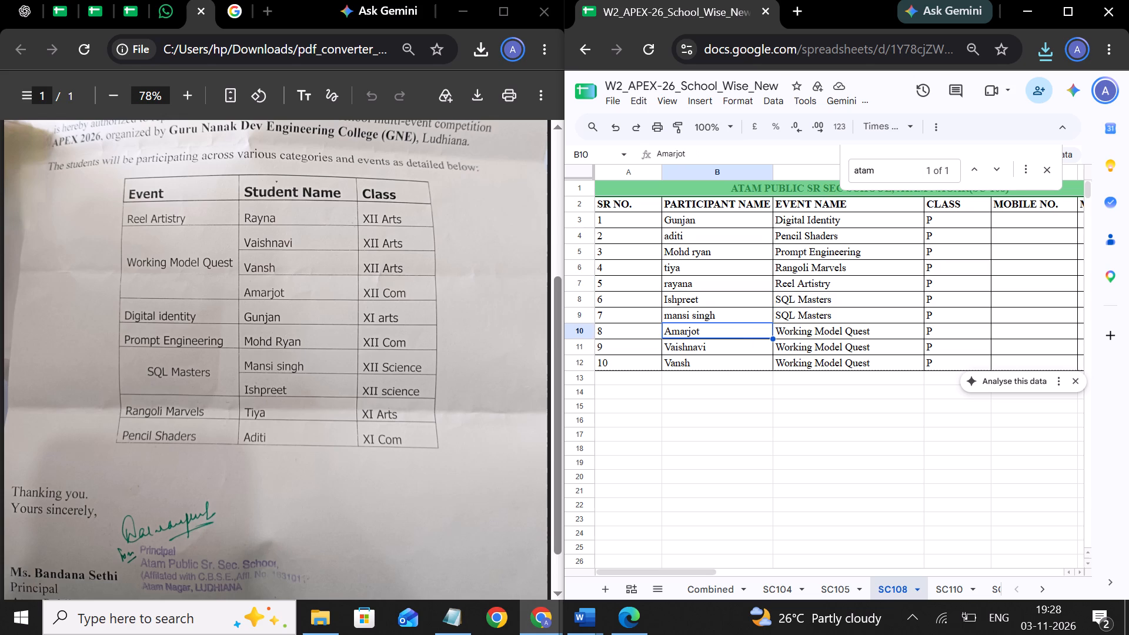
{"action": "left_click", "coordinate": [742, 339]}
{"action": "left_click", "coordinate": [743, 345]}
{"action": "left_click", "coordinate": [750, 357]}
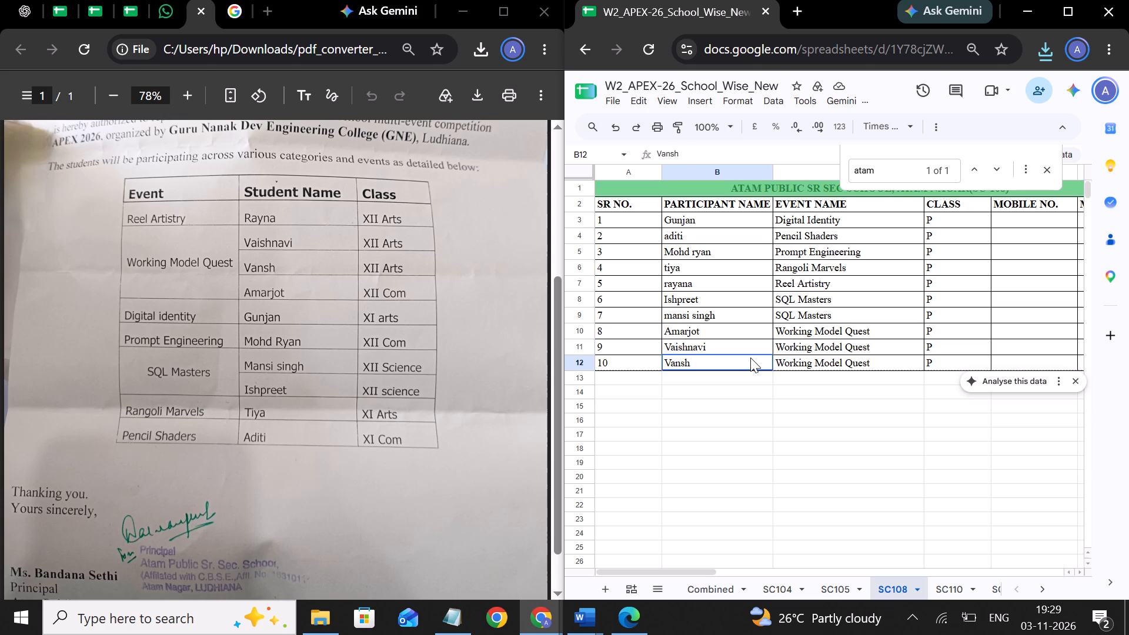
Switch to the Notepad log and add school code 108 on a new line below 209.
{"action": "left_click", "coordinate": [459, 627]}
{"action": "key", "text": "Return"}
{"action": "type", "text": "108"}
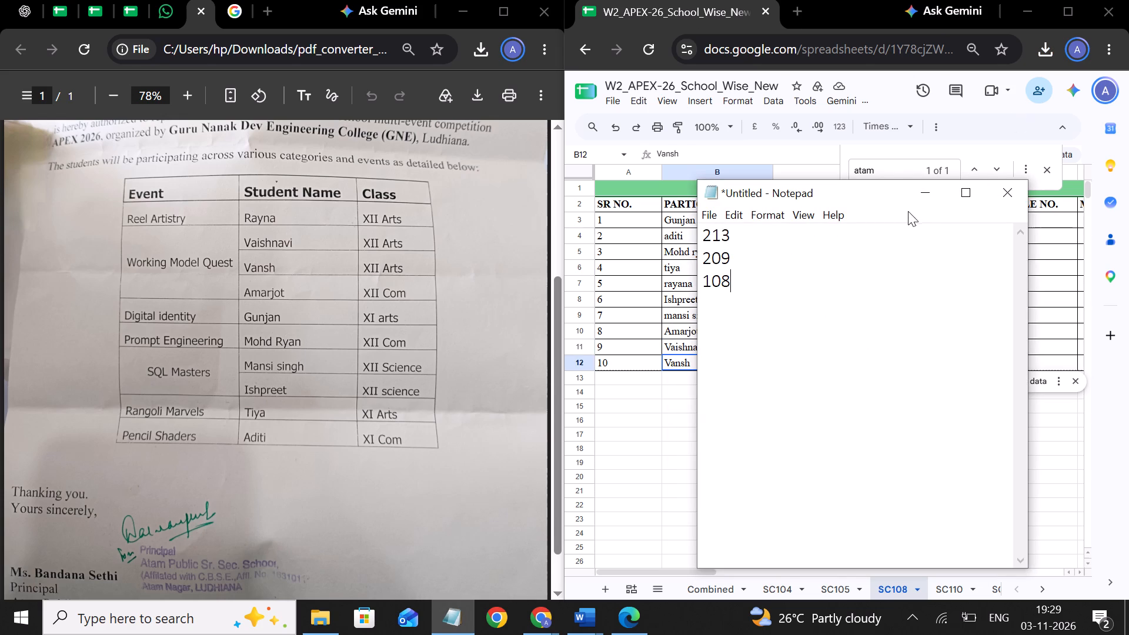
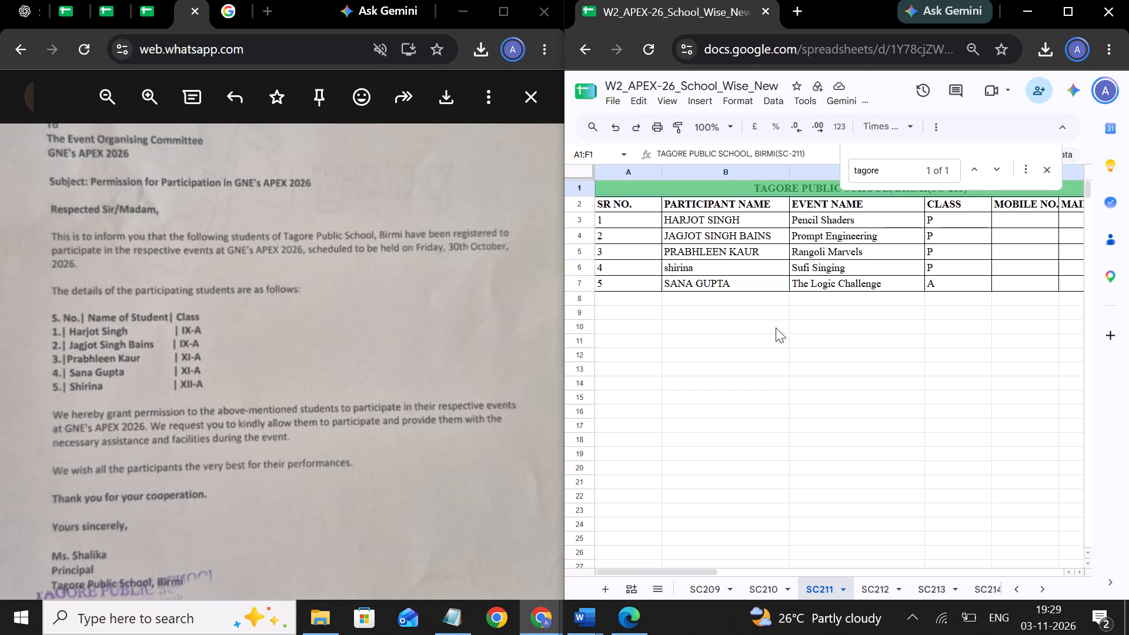
Compare the SC211 participant names with the Tagore Public School, Birmi authority letter and rewrite the fourth participant's name in capitals.
{"action": "left_click", "coordinate": [737, 220]}
{"action": "left_click", "coordinate": [737, 237]}
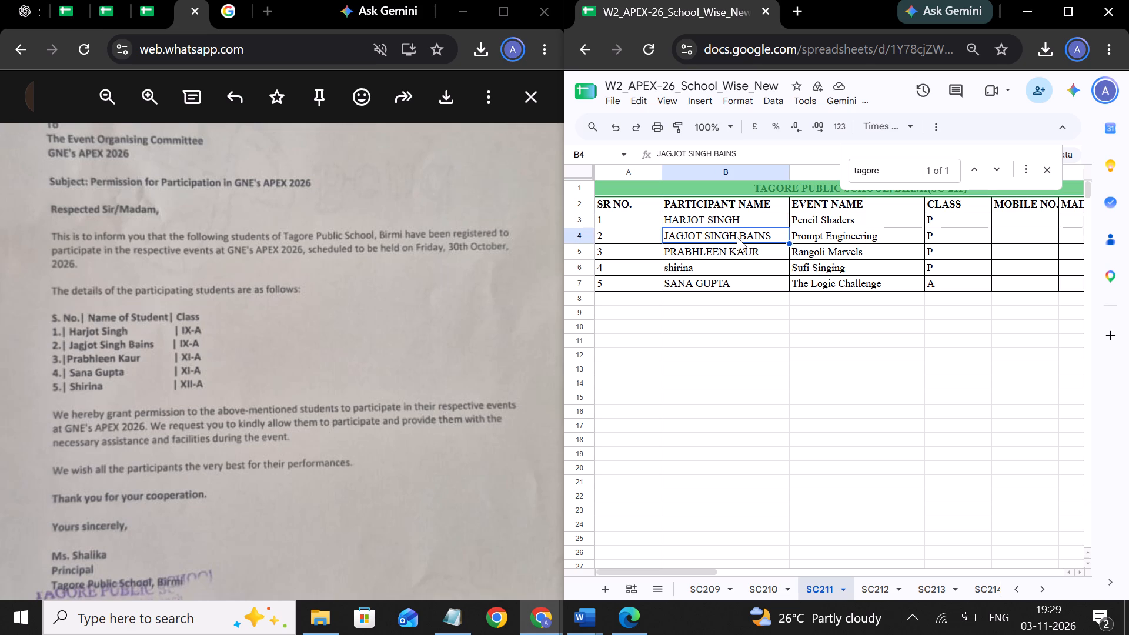
{"action": "left_click", "coordinate": [739, 254]}
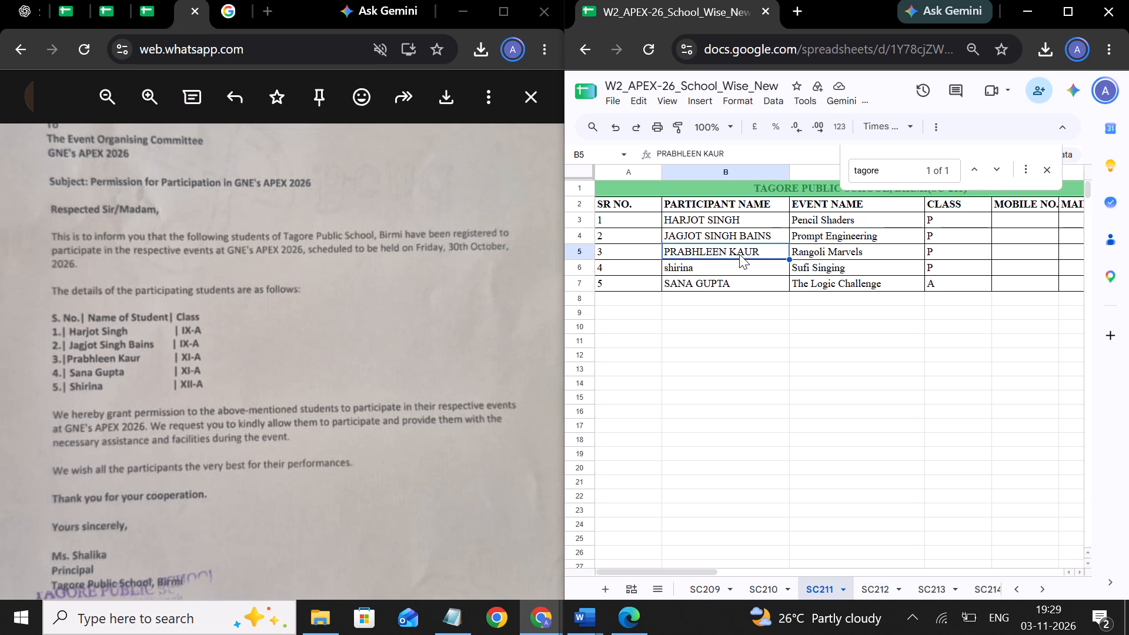
{"action": "triple_click", "coordinate": [737, 266]}
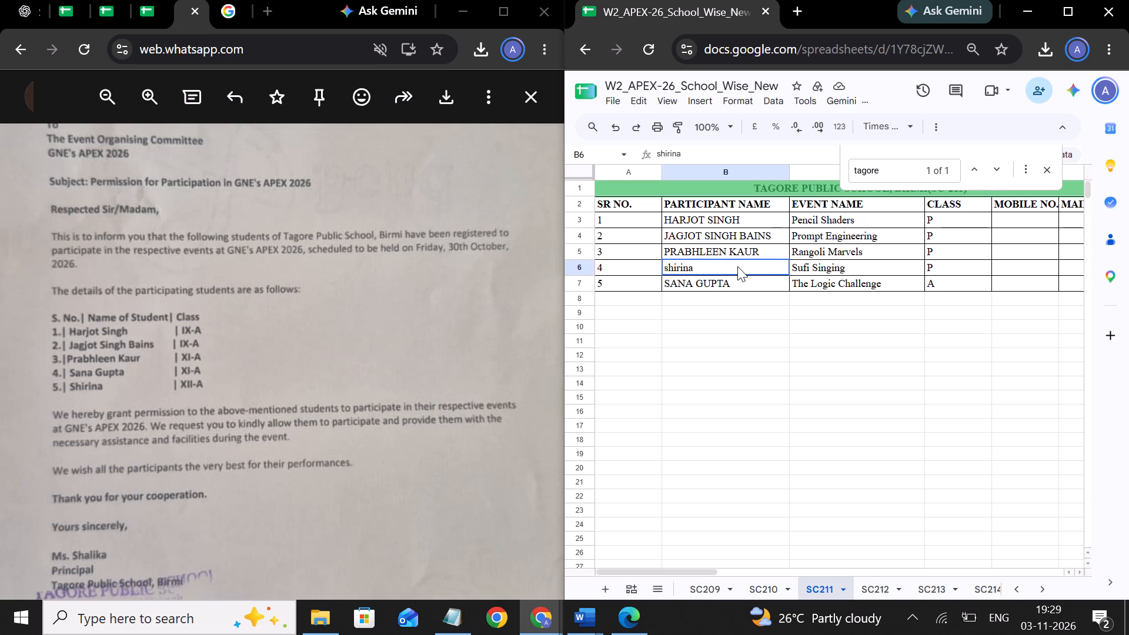
{"action": "left_click", "coordinate": [737, 266]}
{"action": "key", "text": "BackSpace"}
{"action": "type", "text": "SHIRINA"}
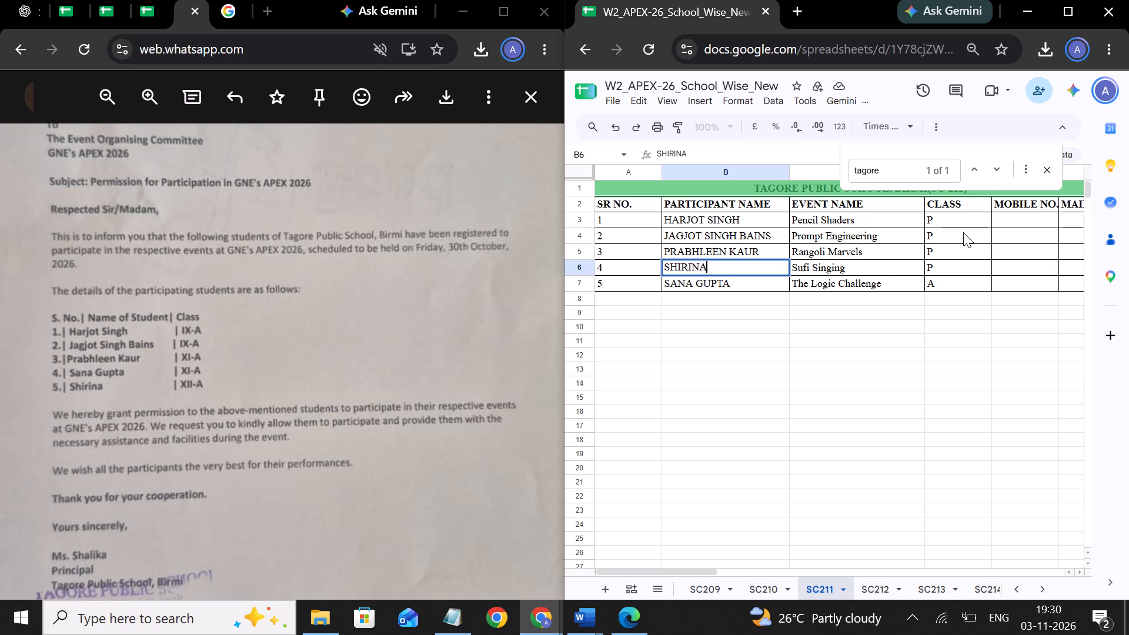
{"action": "left_click", "coordinate": [880, 336]}
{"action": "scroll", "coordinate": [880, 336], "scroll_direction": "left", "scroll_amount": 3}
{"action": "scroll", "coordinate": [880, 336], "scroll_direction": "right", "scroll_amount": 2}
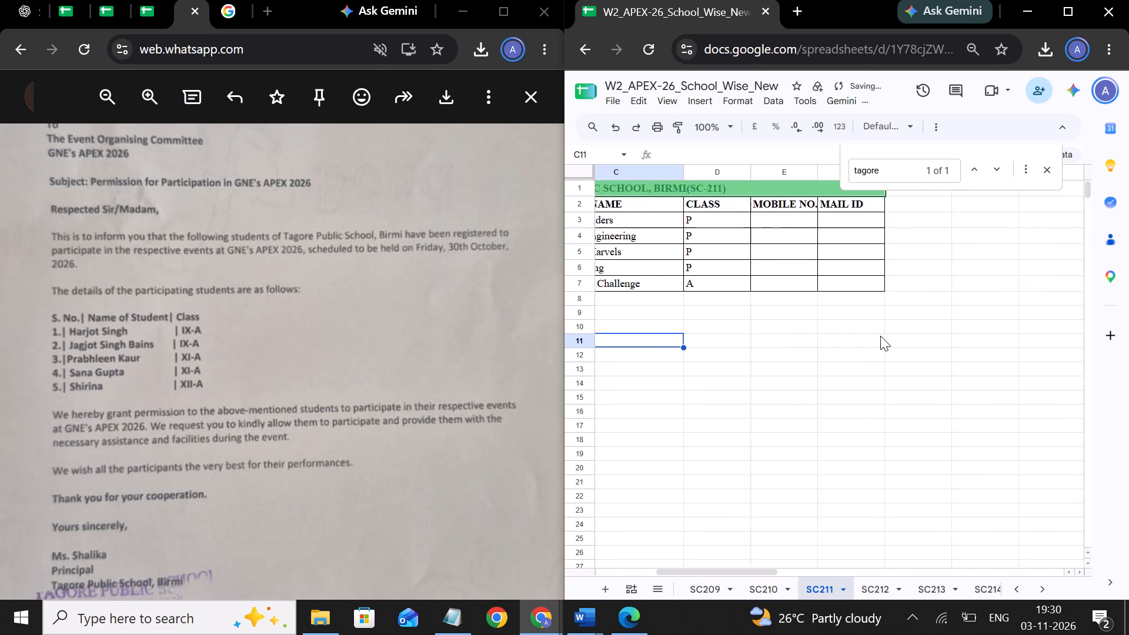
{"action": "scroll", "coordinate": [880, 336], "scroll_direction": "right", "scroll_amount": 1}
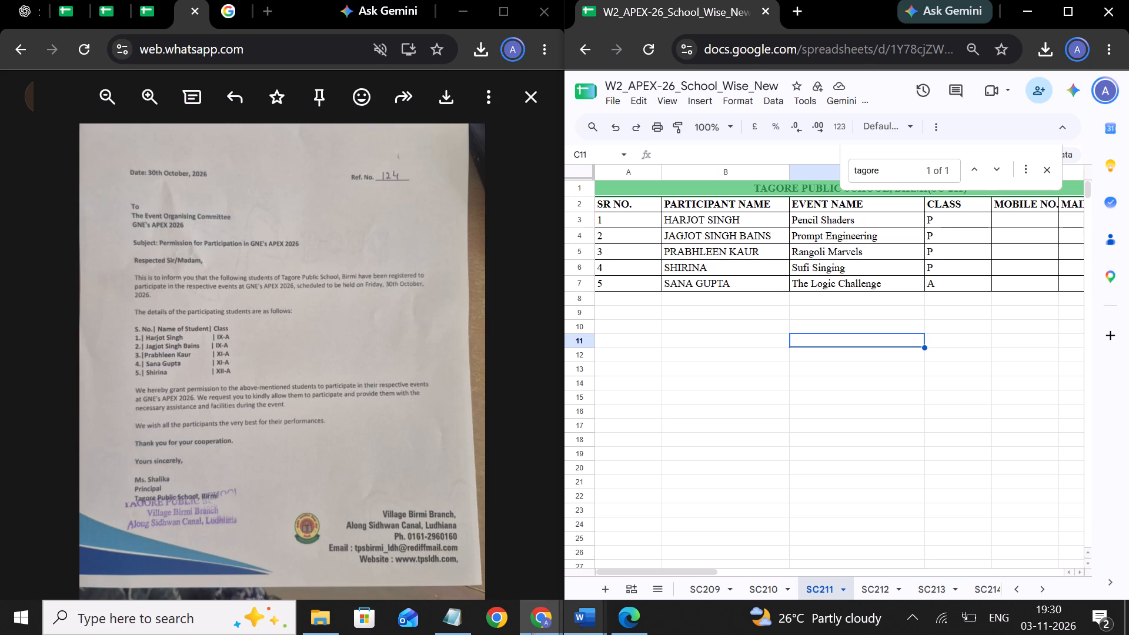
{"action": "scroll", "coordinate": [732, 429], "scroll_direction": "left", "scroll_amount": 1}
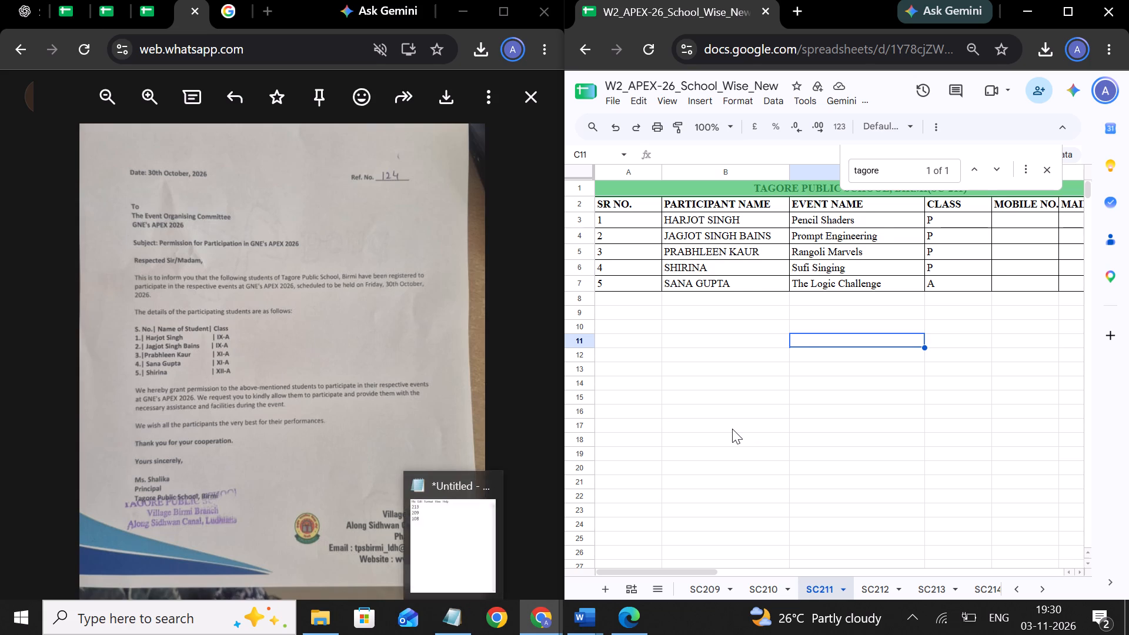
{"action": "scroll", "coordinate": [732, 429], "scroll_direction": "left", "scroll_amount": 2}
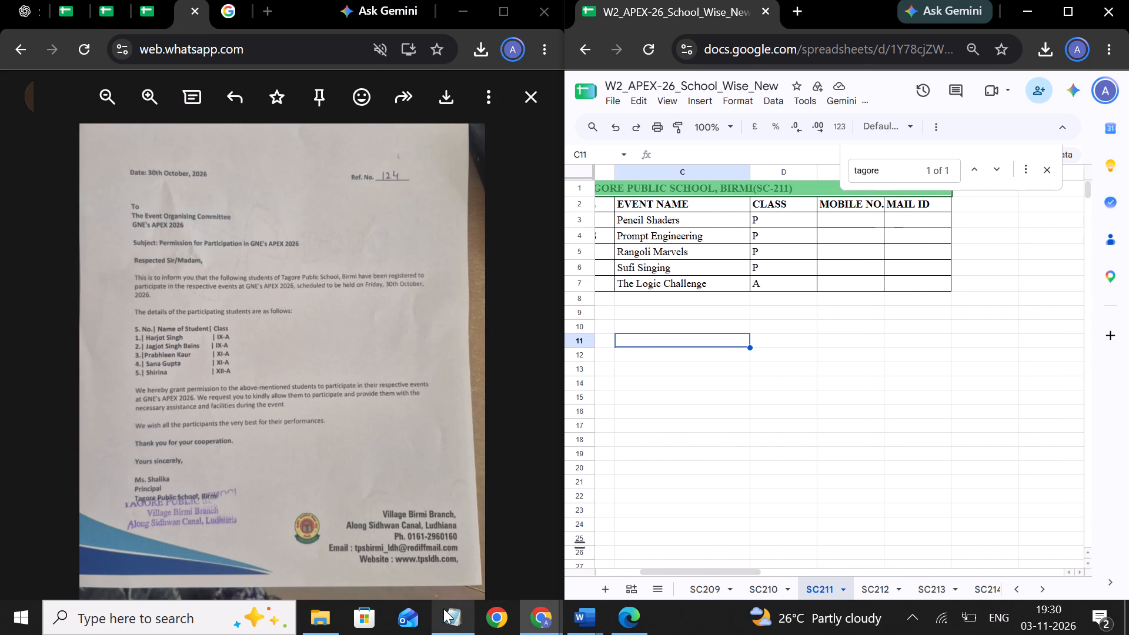
Switch to the Notepad log and begin the SC211 school's entry on a new line below 108, starting with 2.
{"action": "left_click", "coordinate": [443, 609]}
{"action": "key", "text": "Return"}
{"action": "type", "text": "2"}
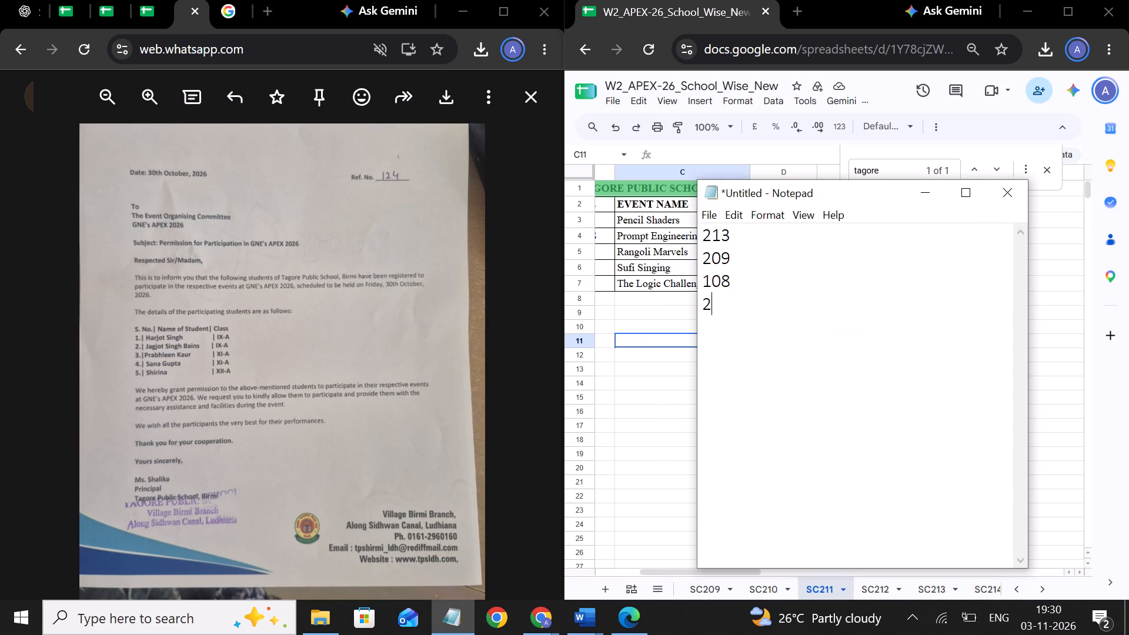
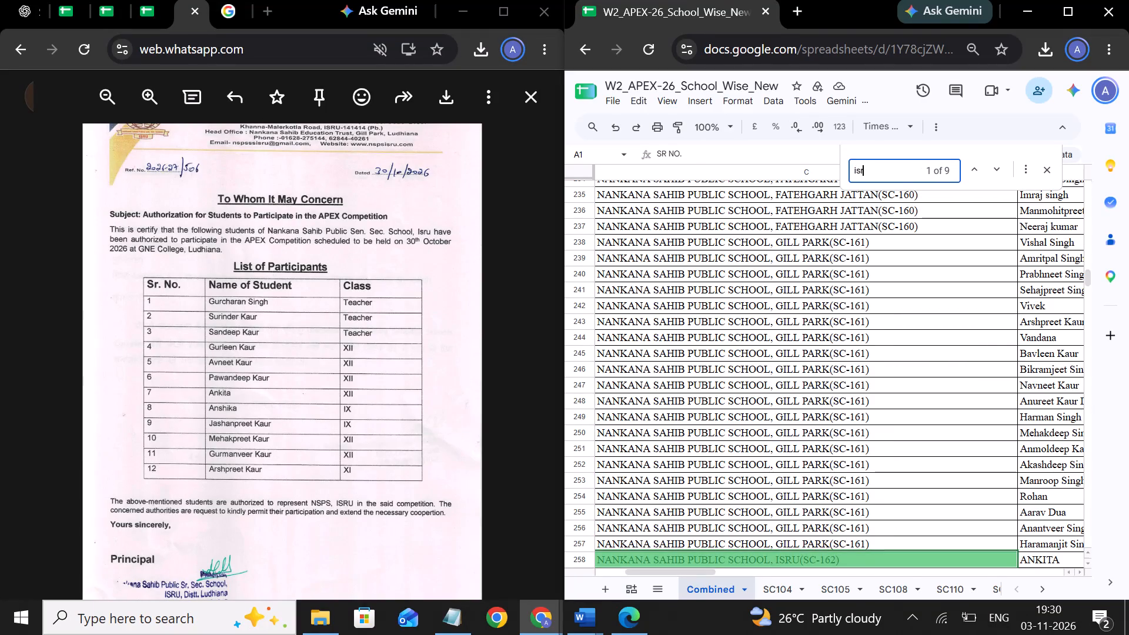
Search for isru and check the SC162 participant sheet against the Nankana Sahib Public School, Isru authority letter.
{"action": "key", "text": "u"}
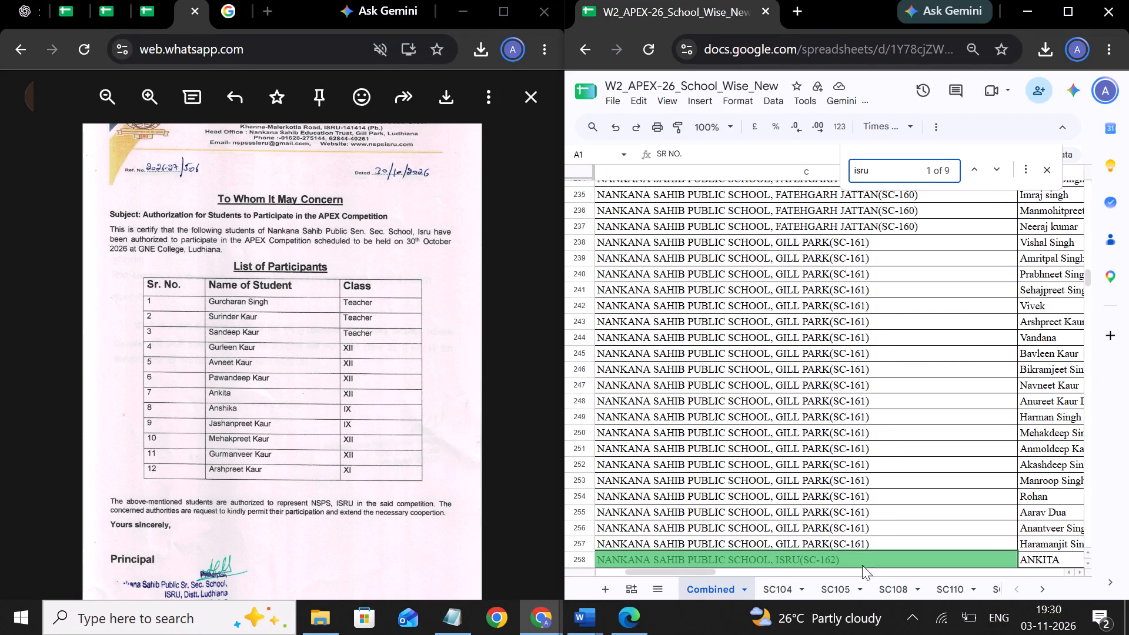
{"action": "scroll", "coordinate": [883, 580], "scroll_direction": "left", "scroll_amount": 6}
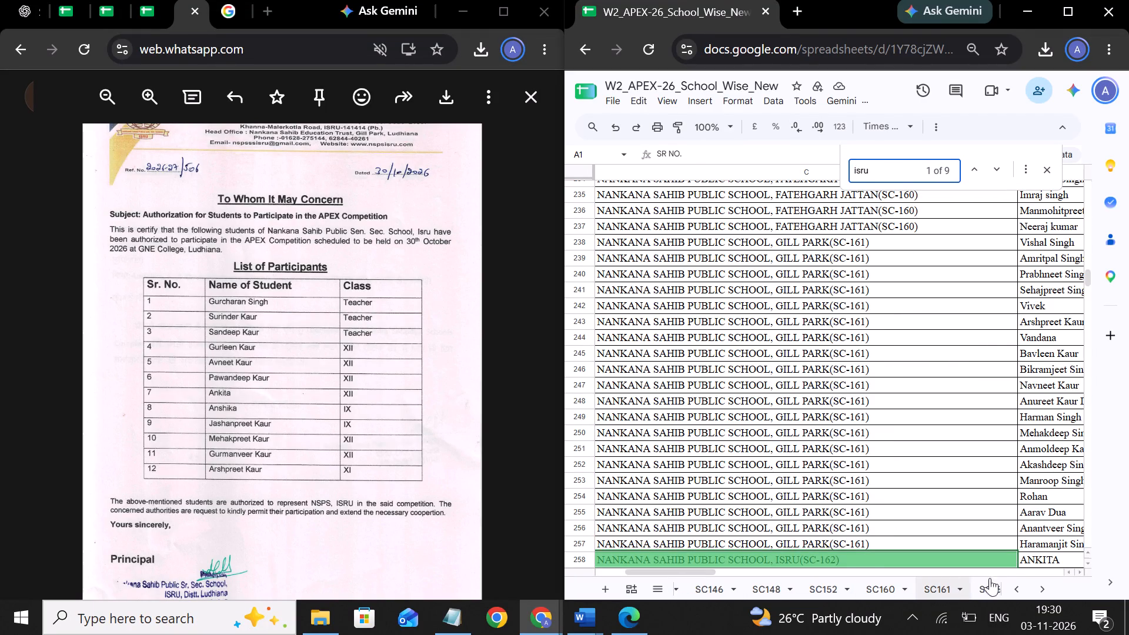
{"action": "left_click", "coordinate": [984, 583]}
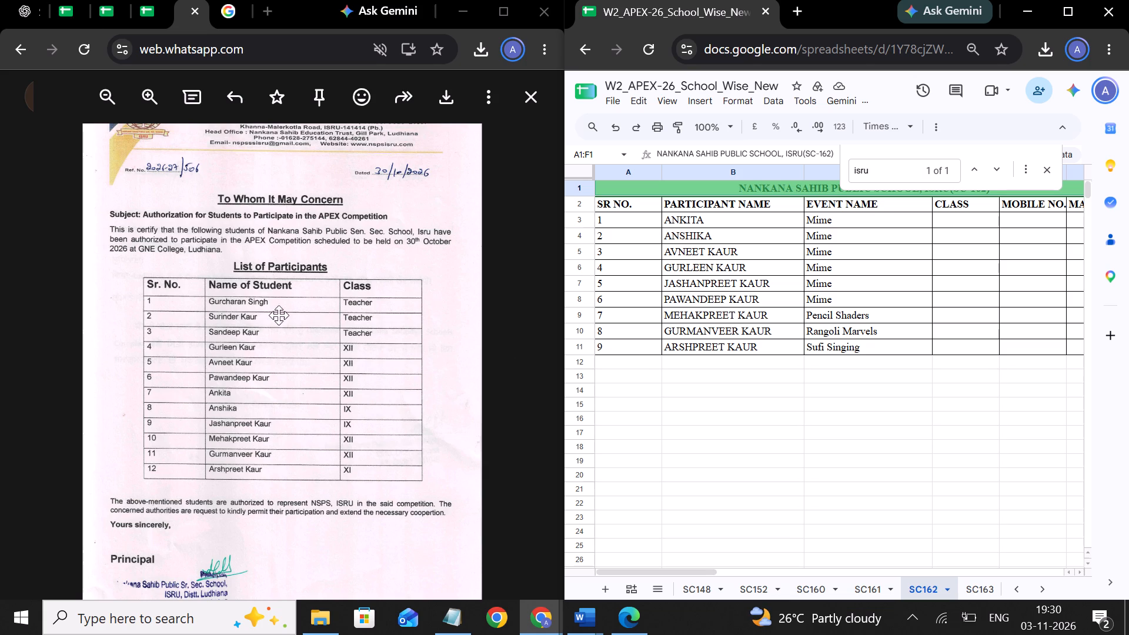
{"action": "scroll", "coordinate": [634, 344], "scroll_direction": "right", "scroll_amount": 2}
{"action": "left_click", "coordinate": [724, 262]}
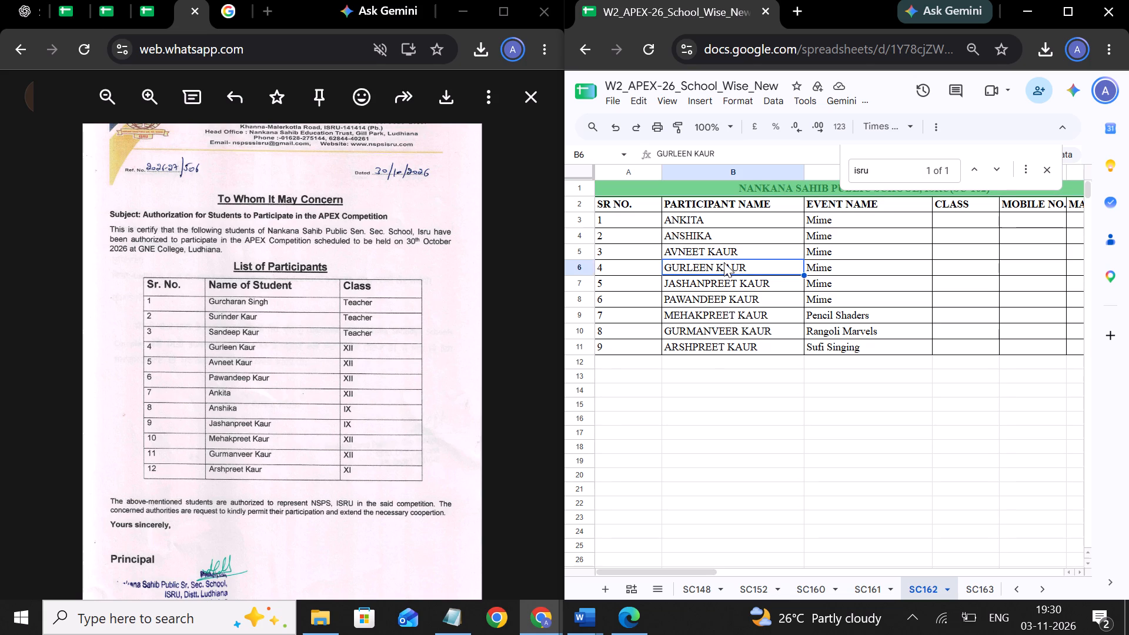
{"action": "key", "text": "Down"}
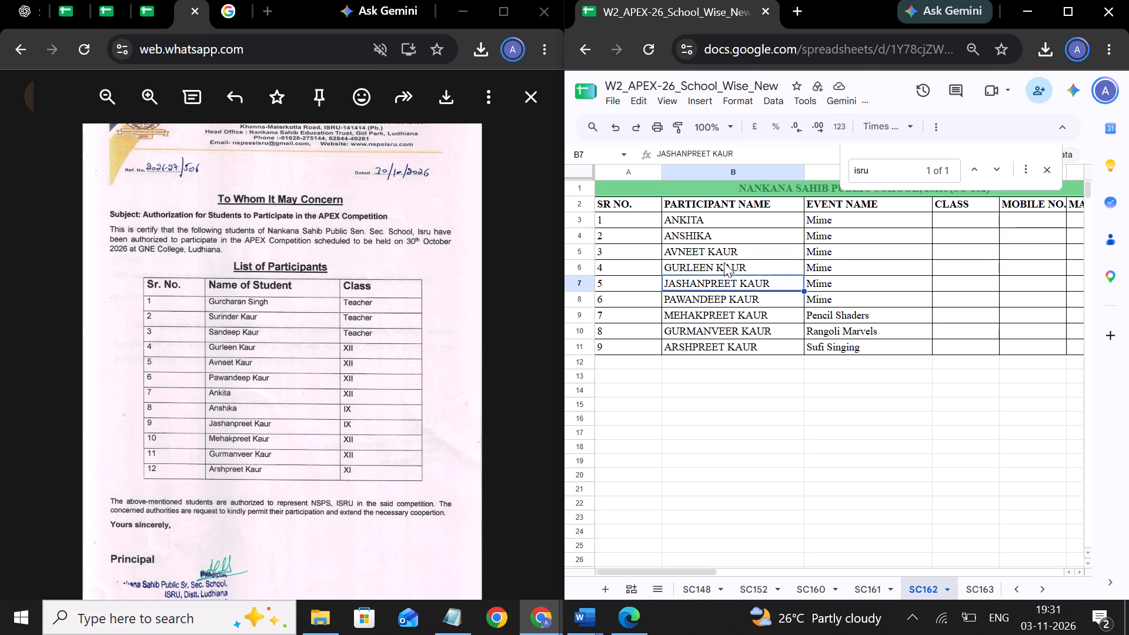
{"action": "key", "text": "Down"}
{"action": "key", "text": "Down"}
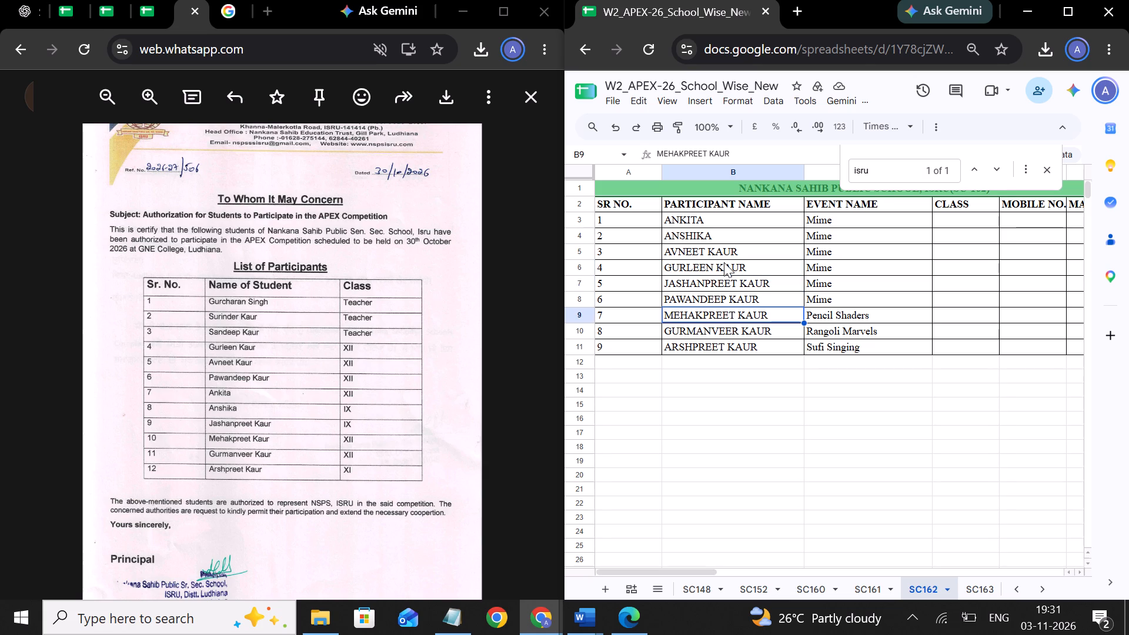
{"action": "key", "text": "Down"}
{"action": "key", "text": "Down"}
{"action": "key", "text": "Up"}
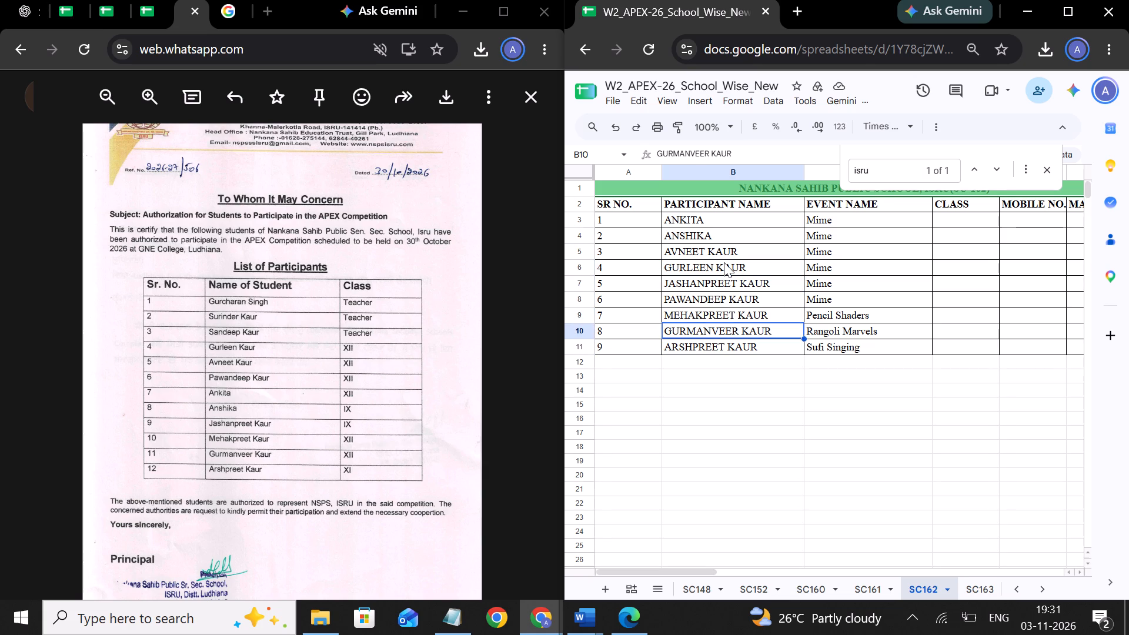
{"action": "key", "text": "Down"}
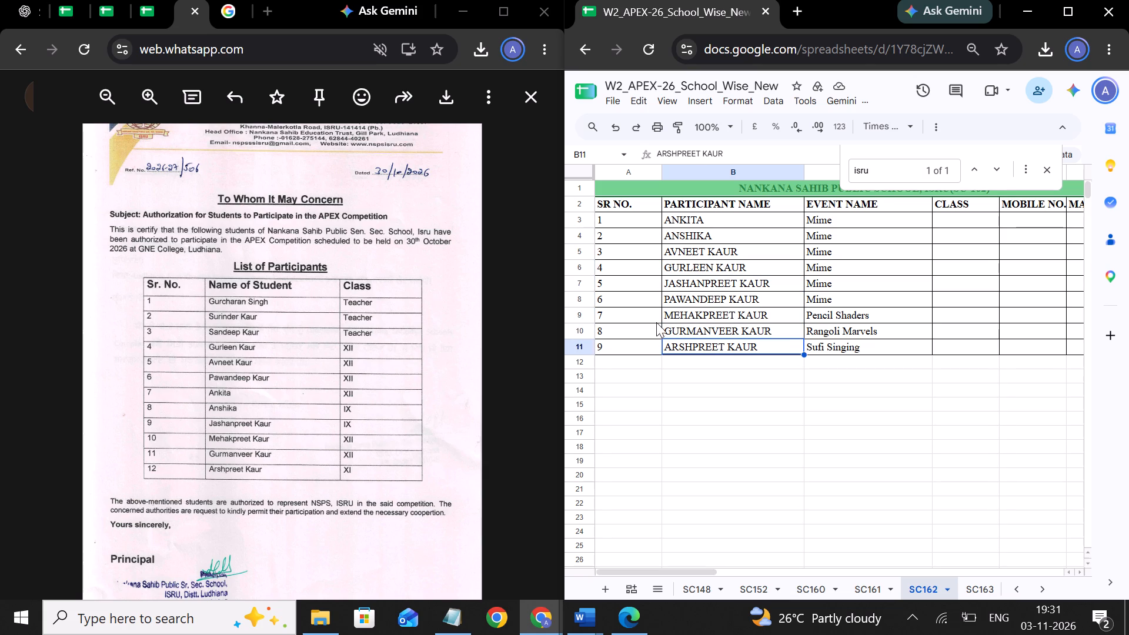
{"action": "scroll", "coordinate": [781, 325], "scroll_direction": "left", "scroll_amount": 3}
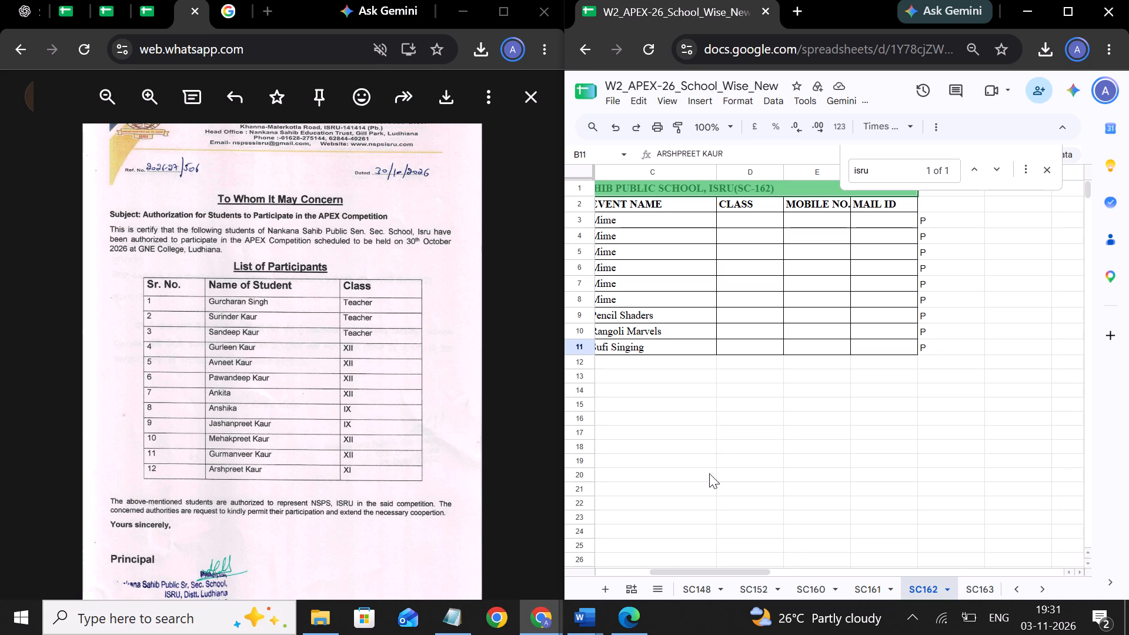
Switch to the Notepad log and start a new line below 211.
{"action": "left_click", "coordinate": [445, 617]}
{"action": "key", "text": "Return"}
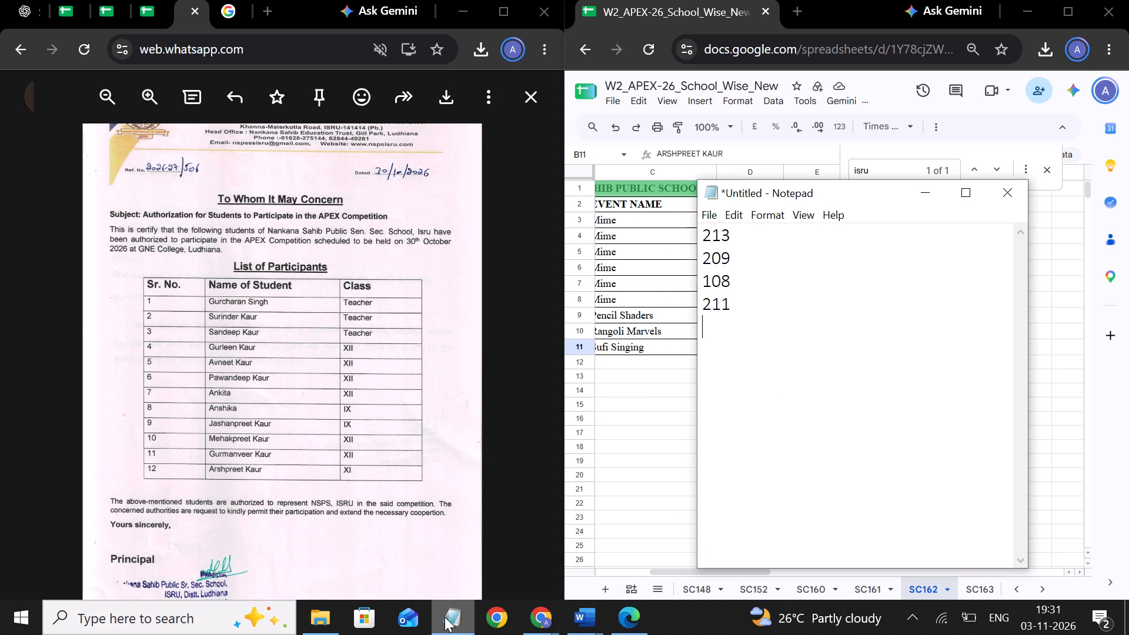
Log school 162 on the line below 211 in the Notepad list and return to the spreadsheet.
{"action": "key", "text": "1"}
{"action": "type", "text": "62"}
{"action": "left_click", "coordinate": [923, 202]}
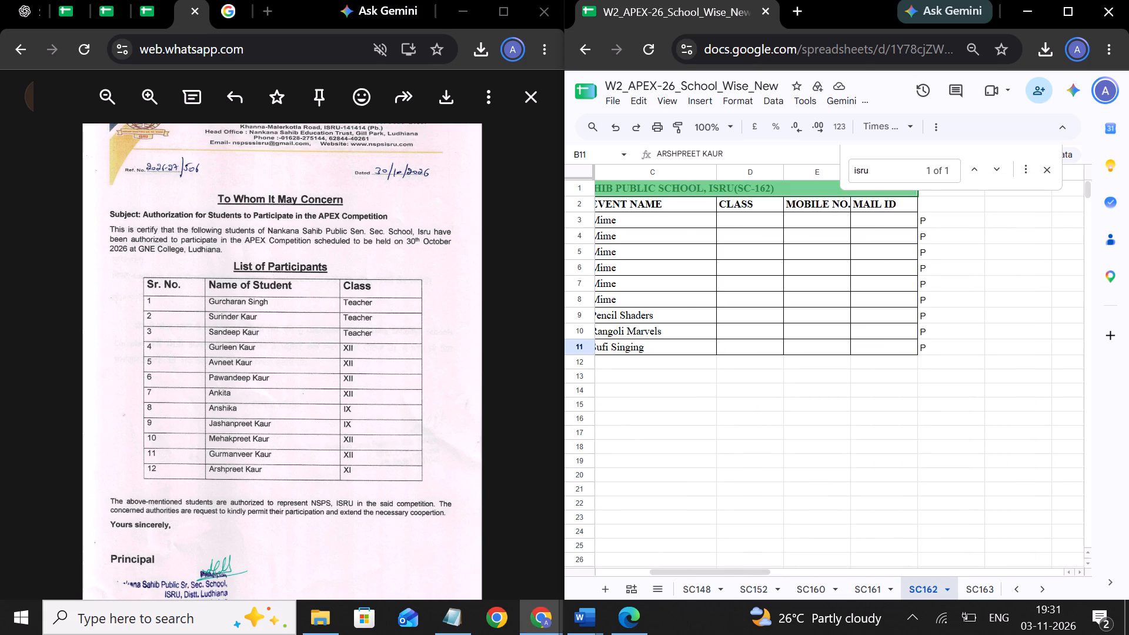
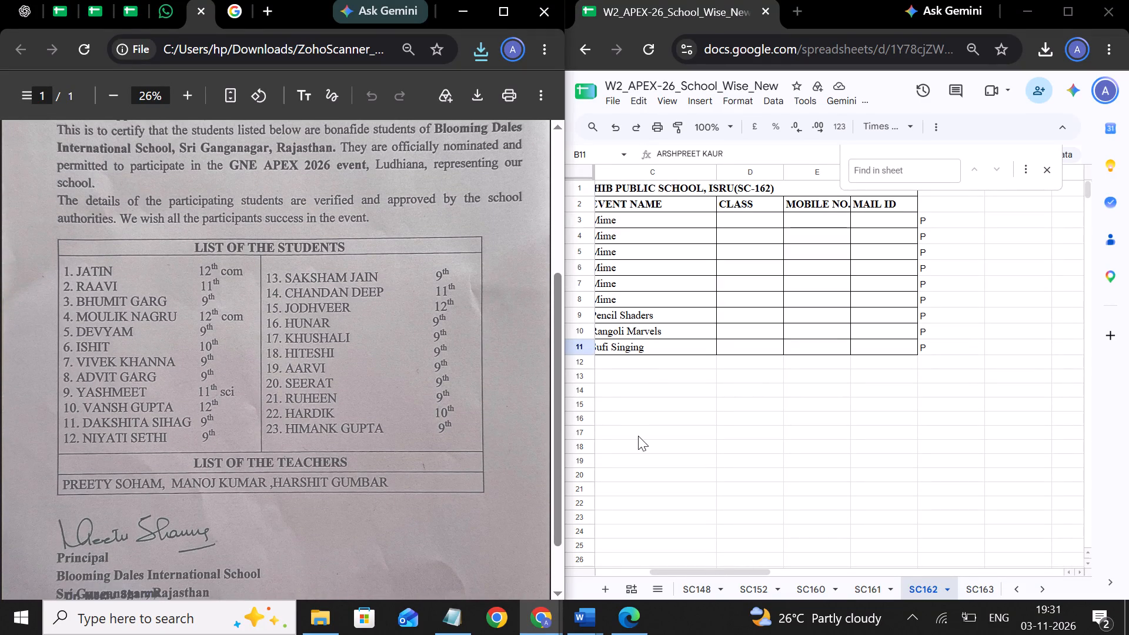
Search the Combined sheet for bloo to find the Blooming Dales International School code, and open its SC215 participant sheet.
{"action": "scroll", "coordinate": [703, 599], "scroll_direction": "right", "scroll_amount": 9}
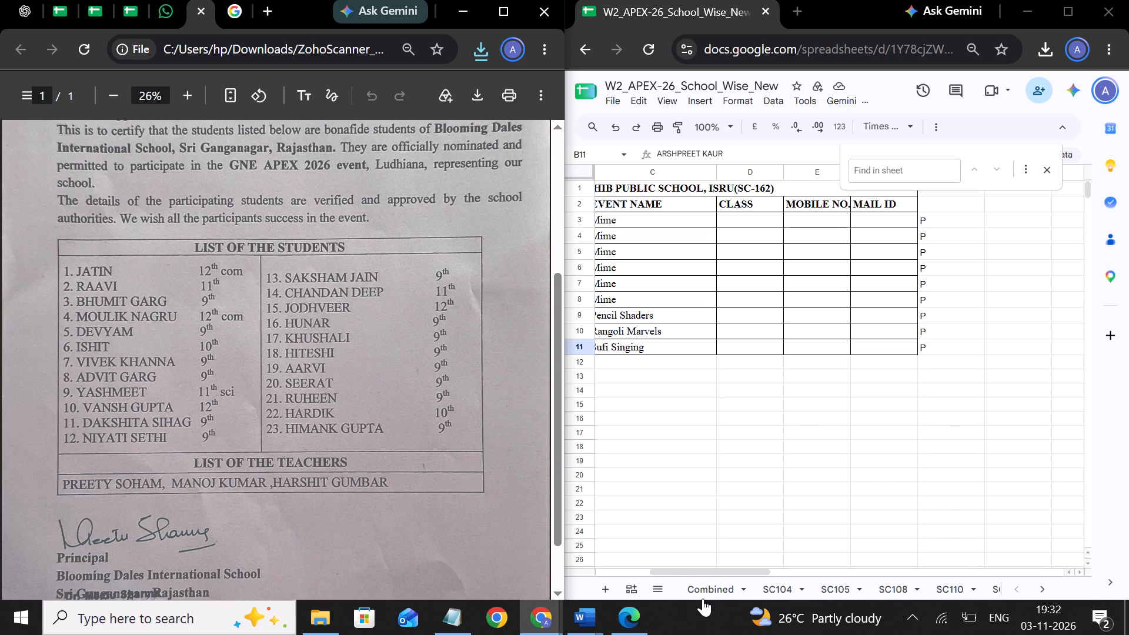
{"action": "left_click", "coordinate": [706, 592]}
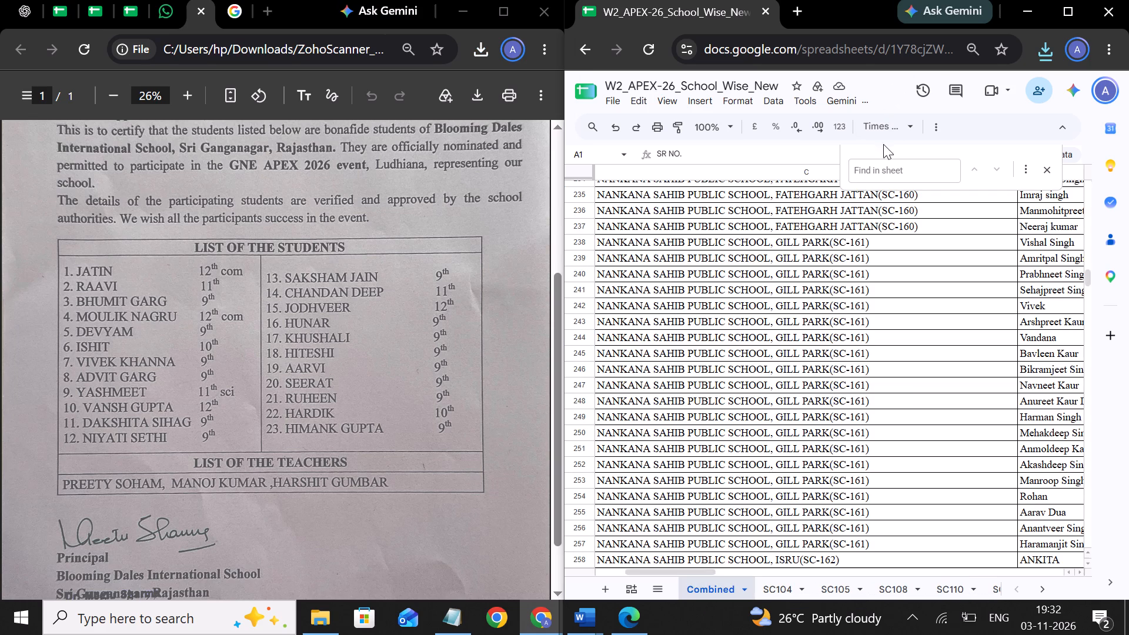
{"action": "left_click", "coordinate": [882, 165]}
{"action": "type", "text": "bloo"}
{"action": "scroll", "coordinate": [860, 327], "scroll_direction": "down", "scroll_amount": 1}
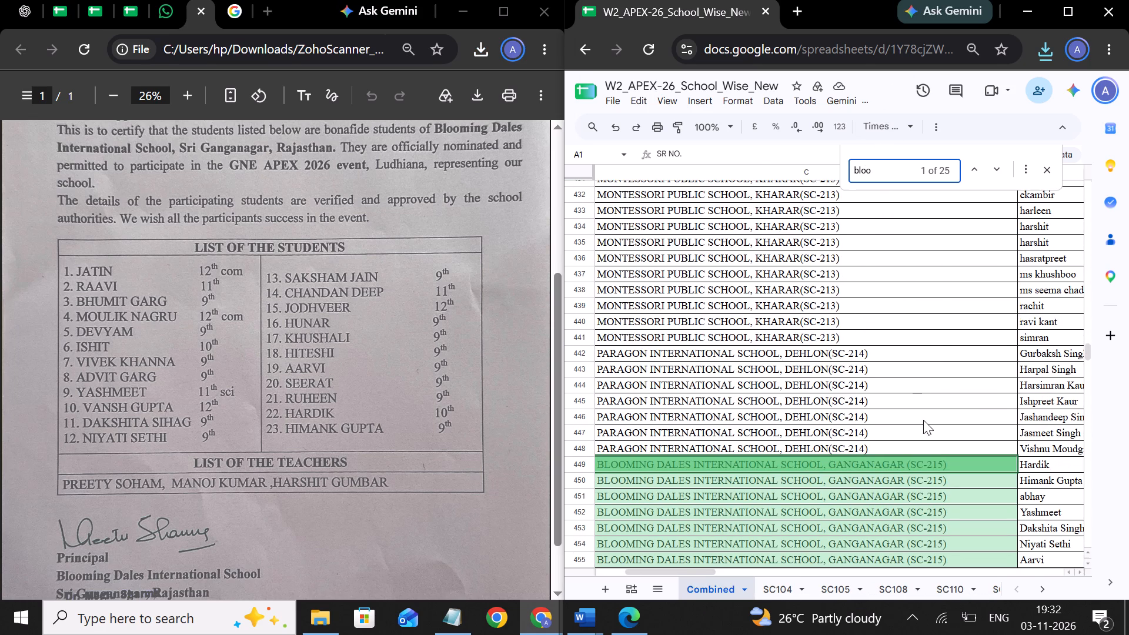
{"action": "scroll", "coordinate": [923, 420], "scroll_direction": "down", "scroll_amount": 1}
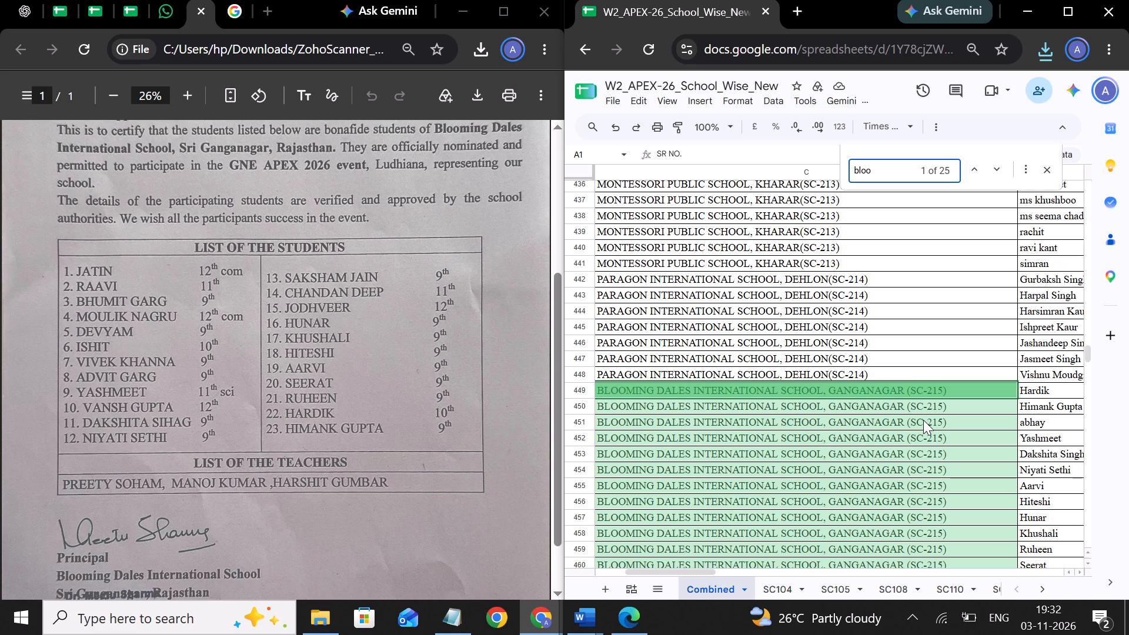
{"action": "scroll", "coordinate": [890, 586], "scroll_direction": "left", "scroll_amount": 8}
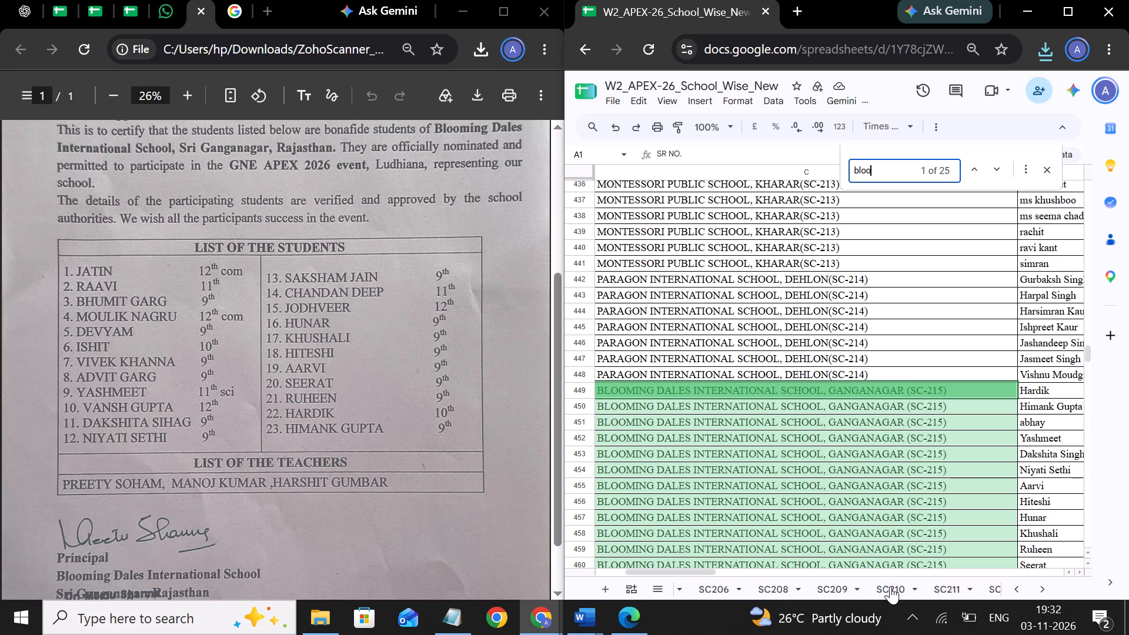
{"action": "scroll", "coordinate": [890, 586], "scroll_direction": "left", "scroll_amount": 1}
{"action": "left_click", "coordinate": [853, 591]}
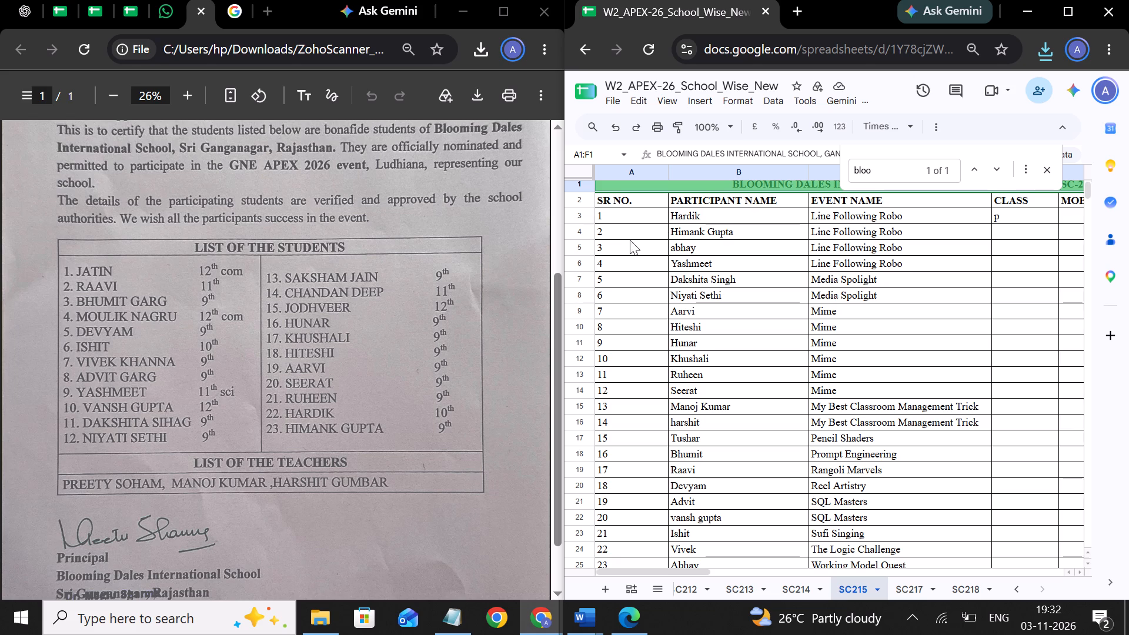
Compare the participant names on the SC215 sheet with the students and teachers listed in the Blooming Dales authority letter.
{"action": "left_click", "coordinate": [735, 399]}
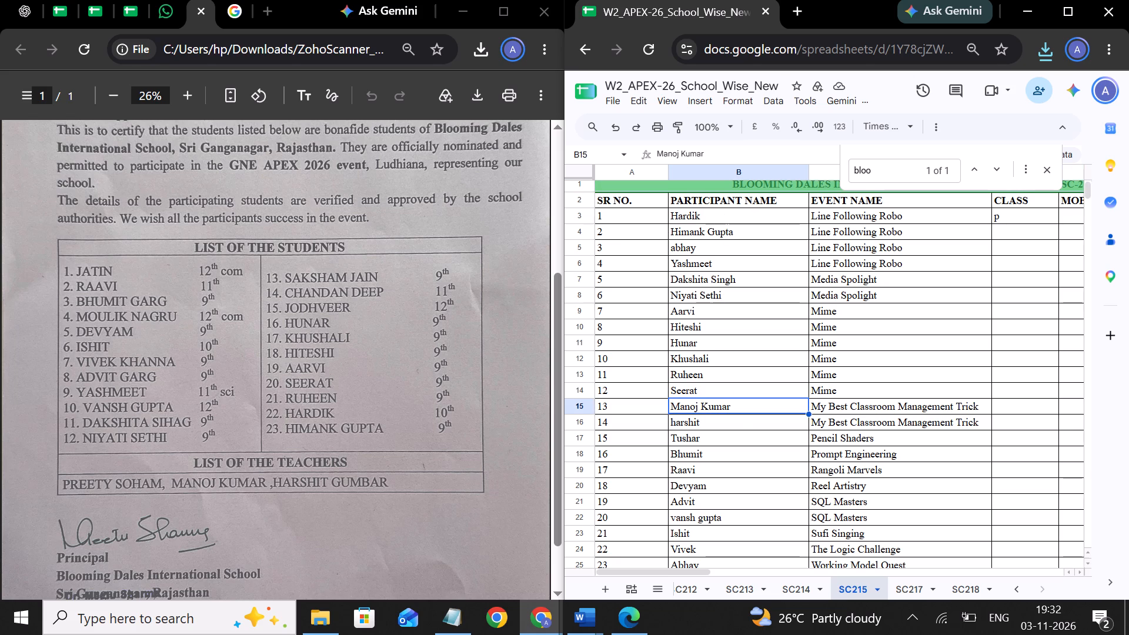
{"action": "scroll", "coordinate": [720, 462], "scroll_direction": "down", "scroll_amount": 2}
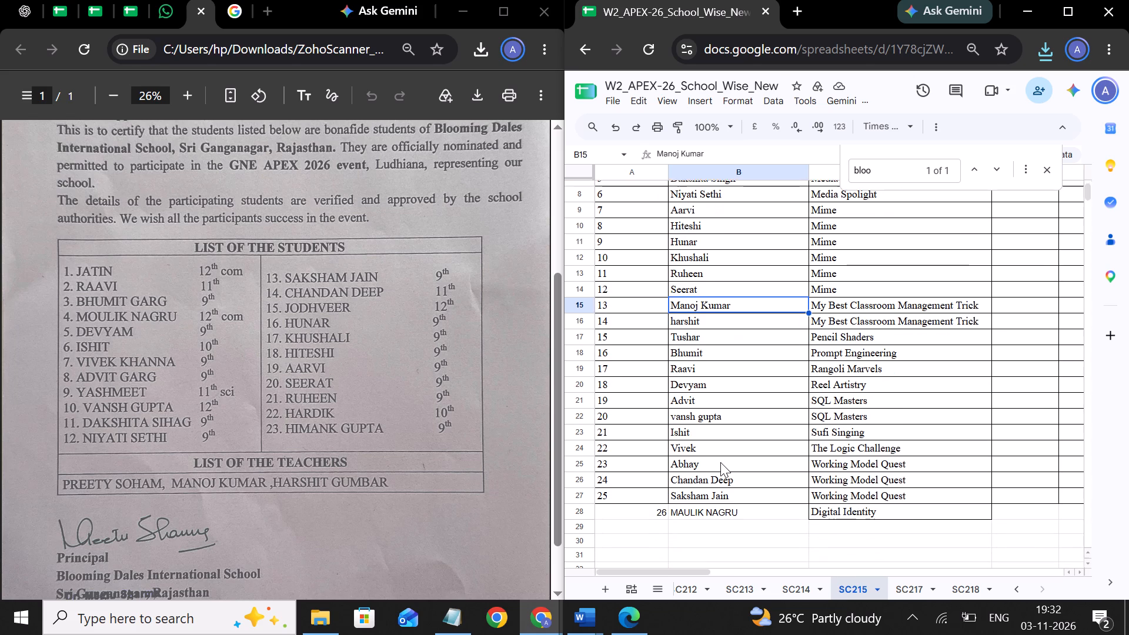
{"action": "scroll", "coordinate": [720, 462], "scroll_direction": "down", "scroll_amount": 1}
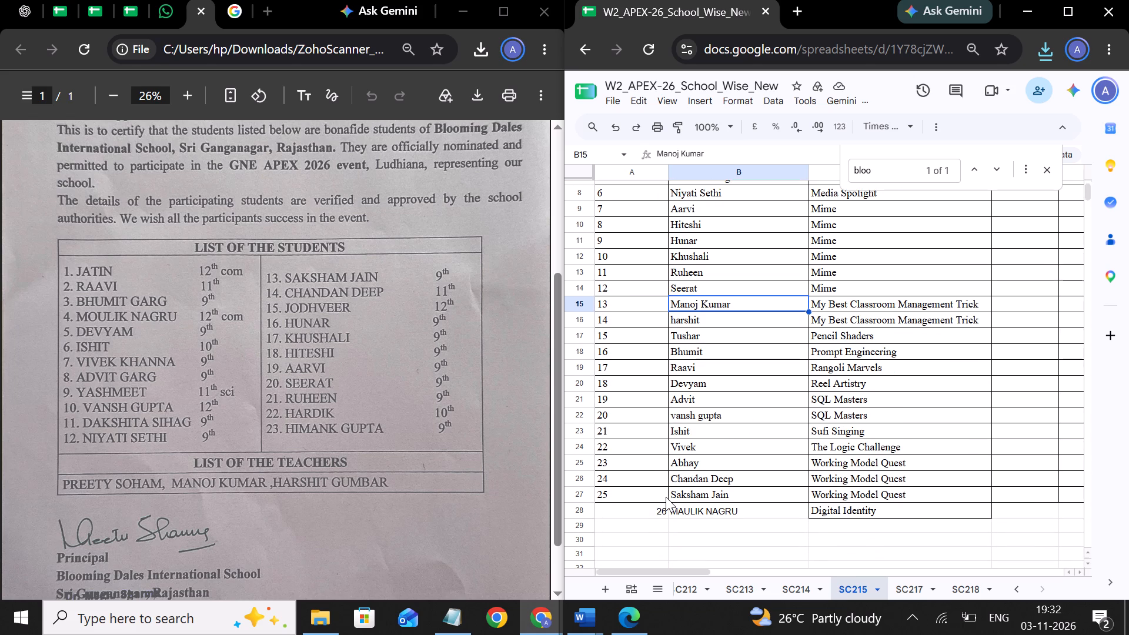
{"action": "scroll", "coordinate": [666, 497], "scroll_direction": "up", "scroll_amount": 2}
{"action": "scroll", "coordinate": [666, 497], "scroll_direction": "down", "scroll_amount": 1}
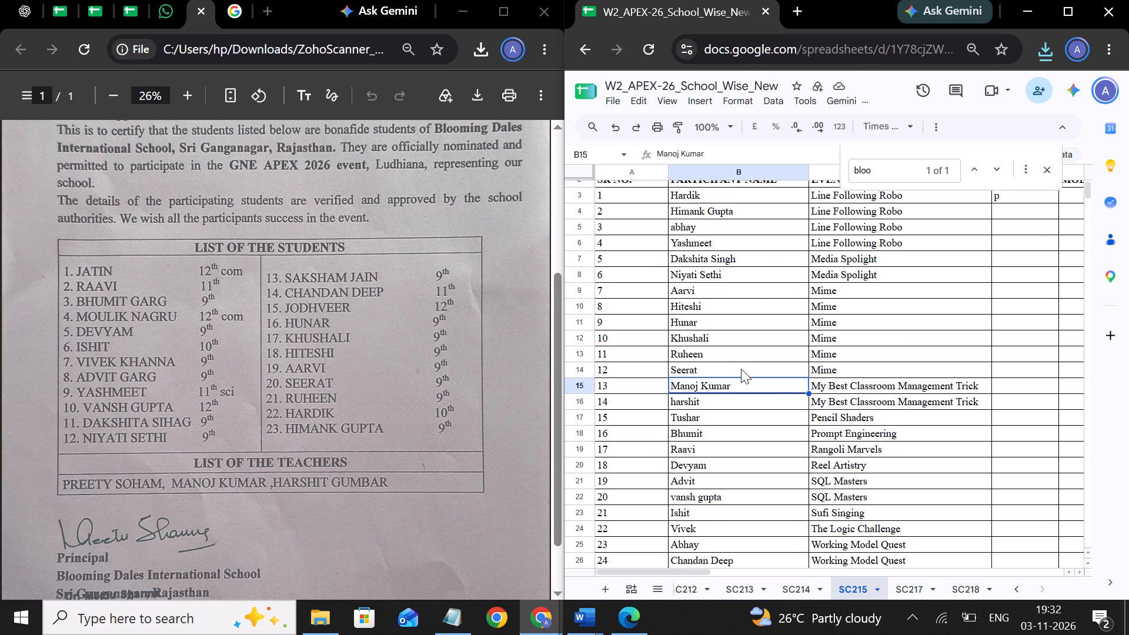
{"action": "scroll", "coordinate": [741, 369], "scroll_direction": "down", "scroll_amount": 1}
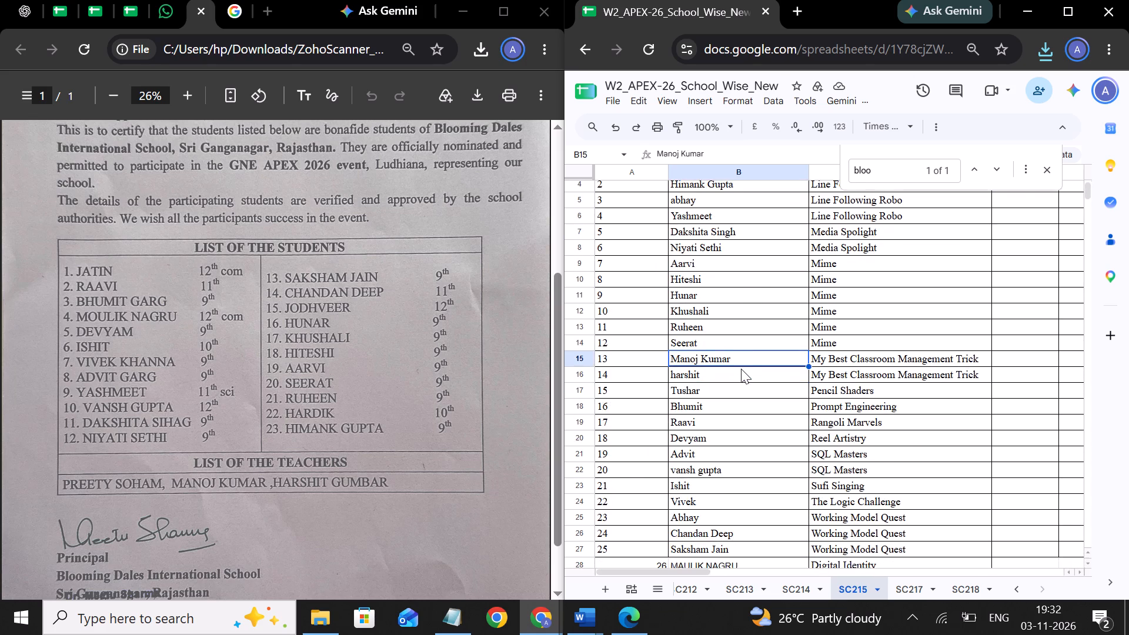
{"action": "scroll", "coordinate": [741, 369], "scroll_direction": "up", "scroll_amount": 2}
{"action": "left_click", "coordinate": [761, 213]}
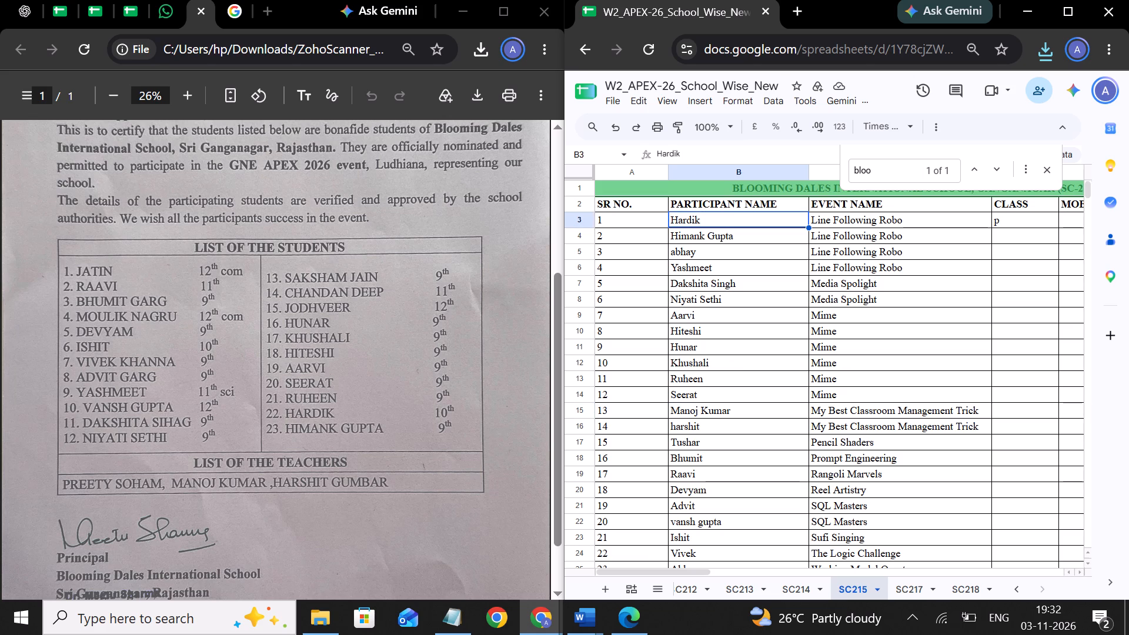
{"action": "key", "text": "Down"}
{"action": "key", "text": "Down"}
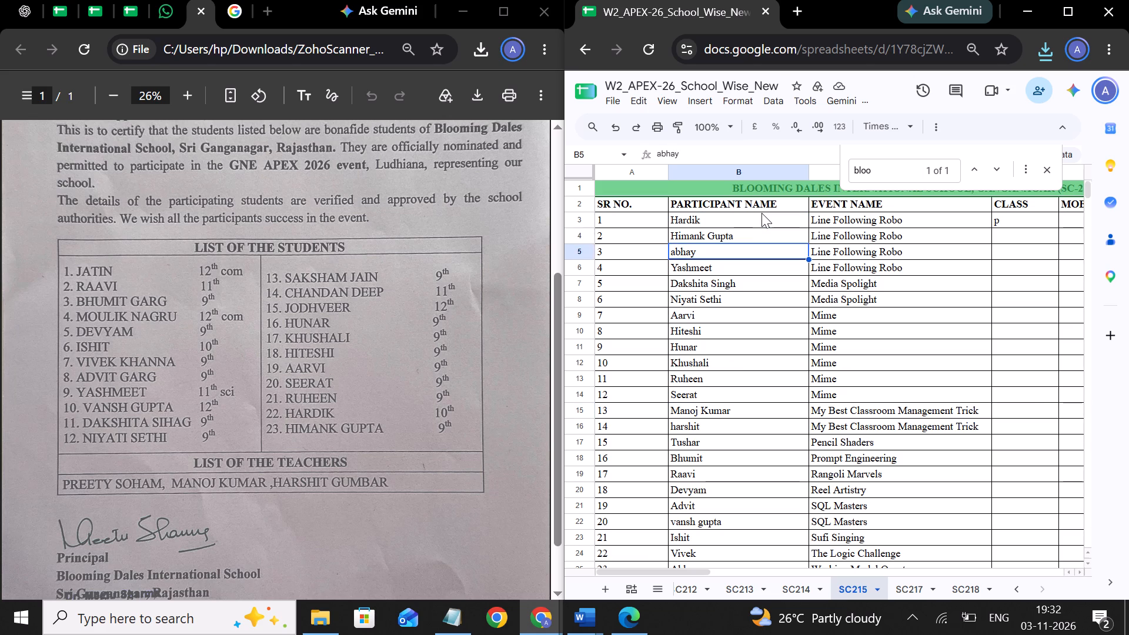
{"action": "key", "text": "Up"}
{"action": "key", "text": "Down"}
{"action": "key", "text": "Up"}
{"action": "key", "text": "Up"}
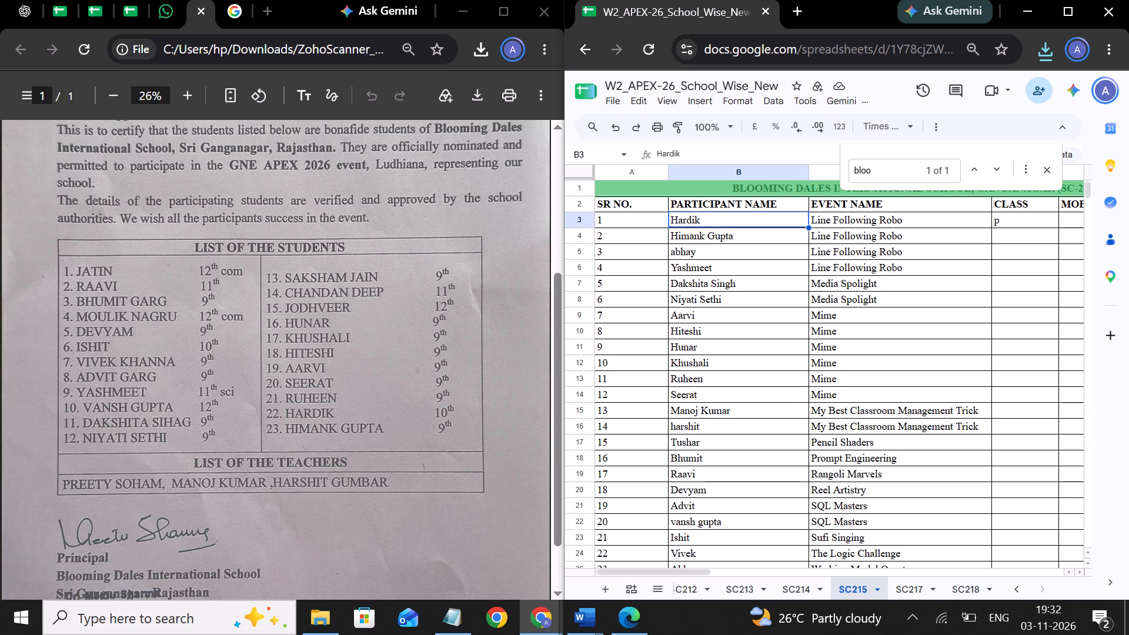
{"action": "key", "text": "Down"}
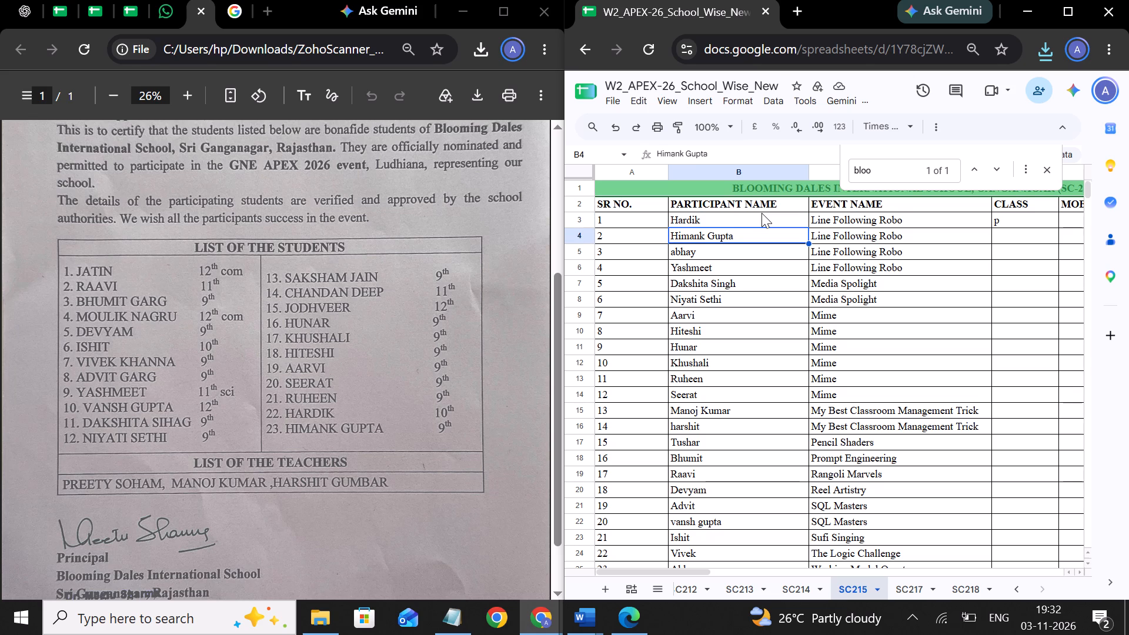
{"action": "key", "text": "Down"}
{"action": "key", "text": "Up"}
{"action": "key", "text": "Up"}
{"action": "key", "text": "Down"}
{"action": "key", "text": "Down"}
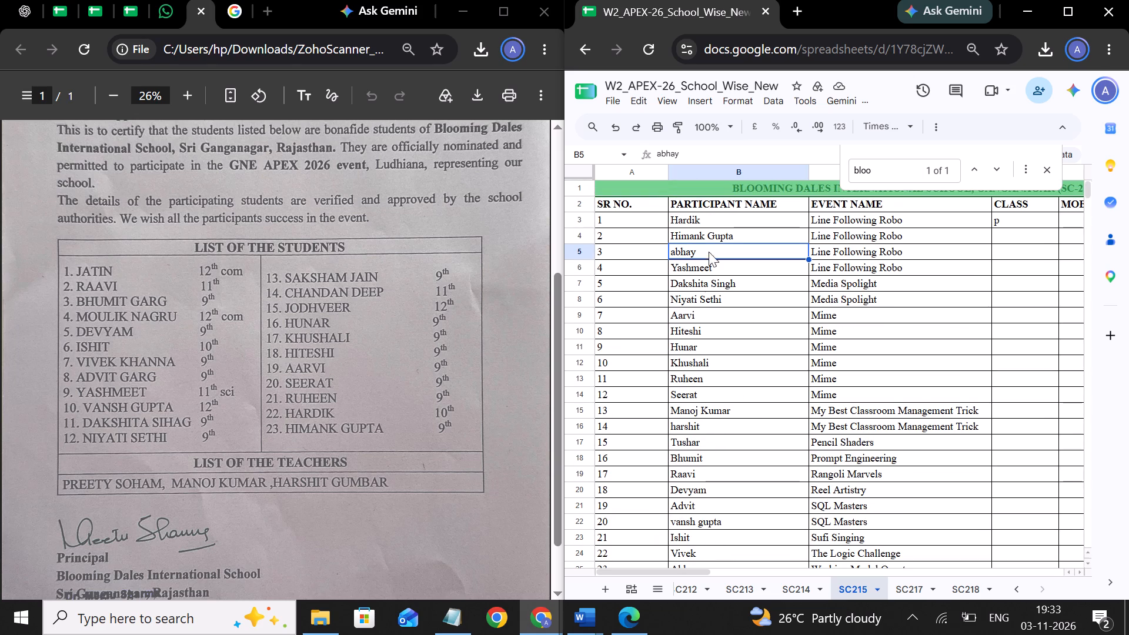
{"action": "left_click", "coordinate": [706, 271]}
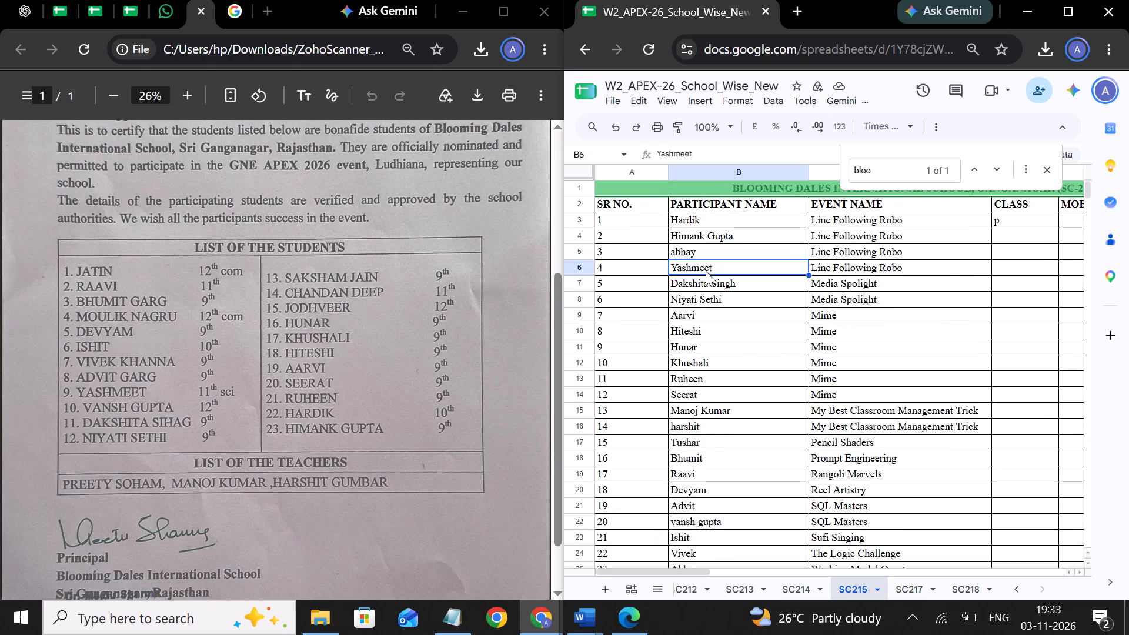
Close the sheet search and fill the name cell of participant 3, in Line Following Robo, with red.
{"action": "left_click", "coordinate": [707, 249]}
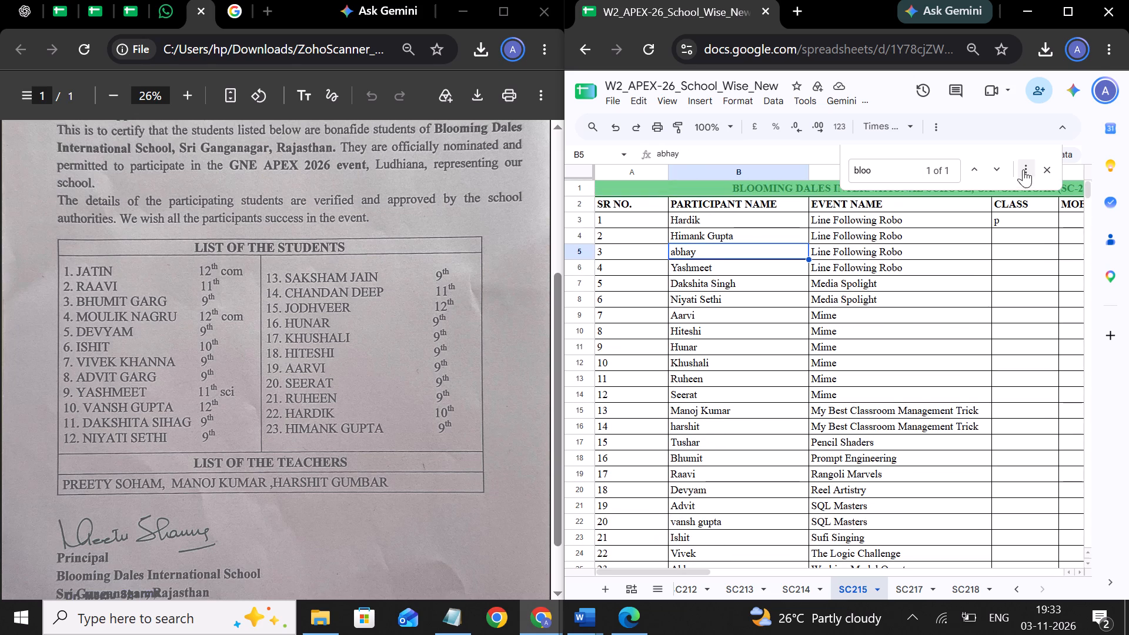
{"action": "left_click", "coordinate": [1043, 171]}
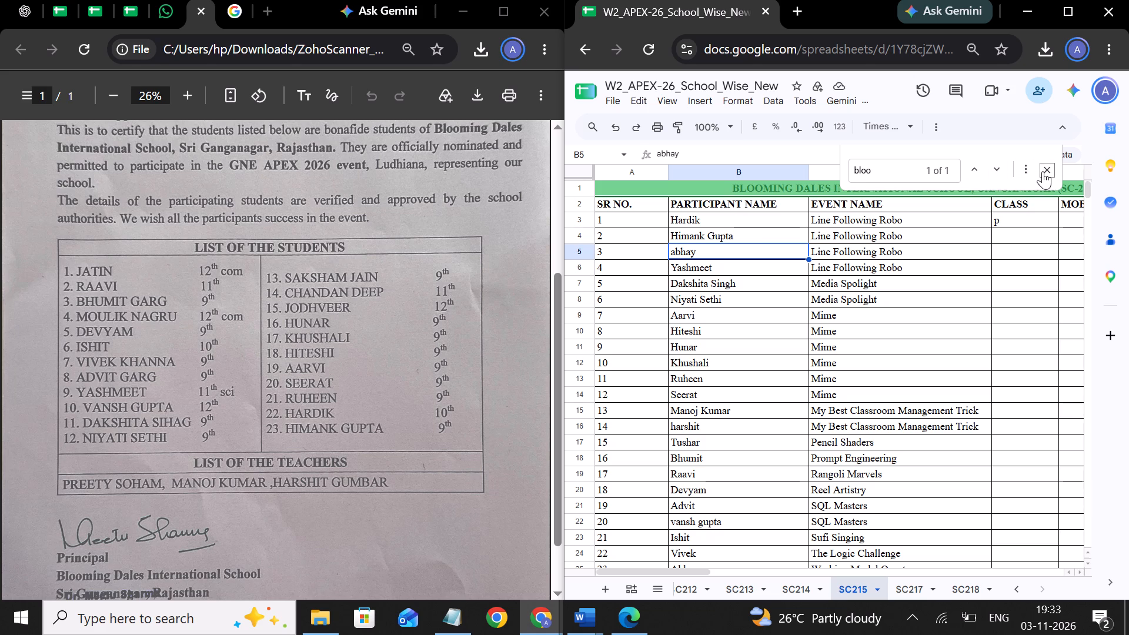
{"action": "scroll", "coordinate": [846, 191], "scroll_direction": "up", "scroll_amount": 2}
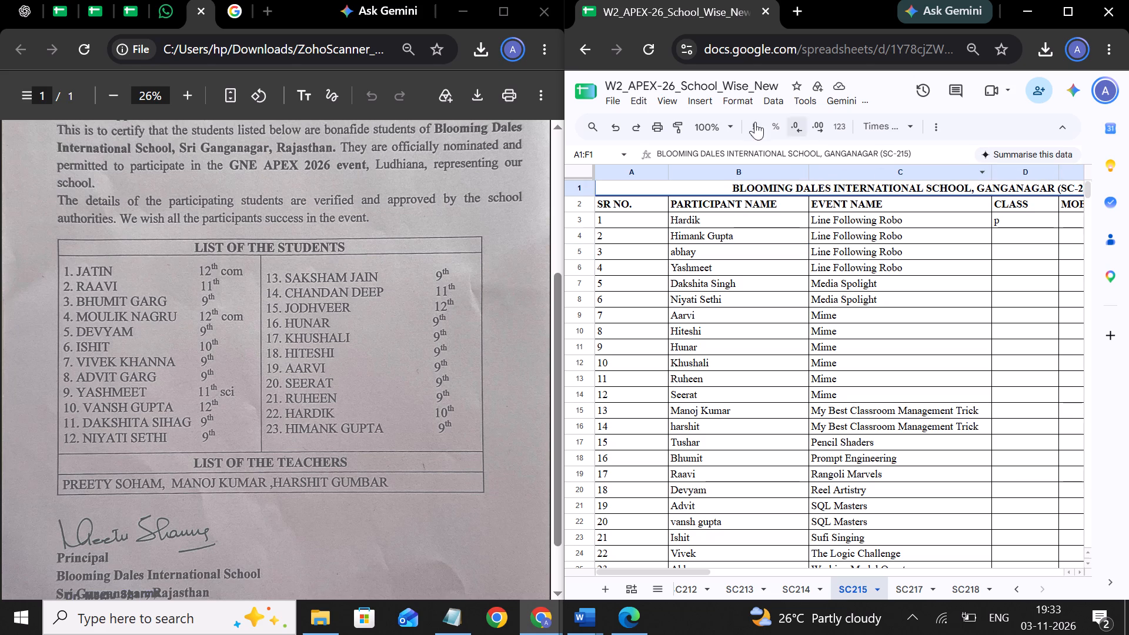
{"action": "left_click", "coordinate": [733, 128]}
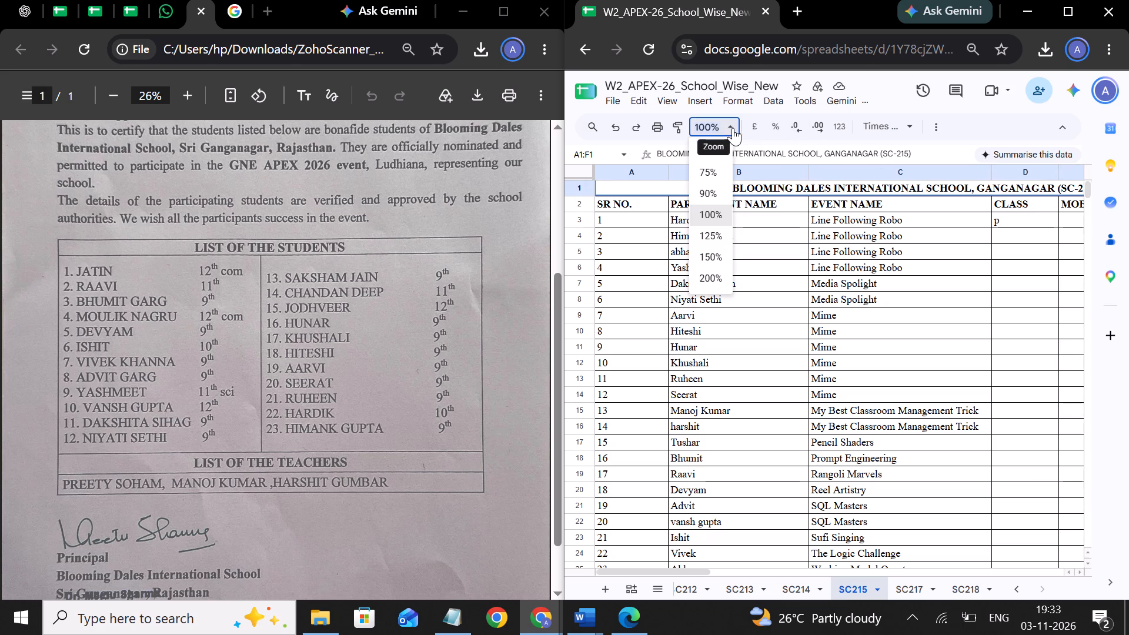
{"action": "left_click", "coordinate": [733, 128]}
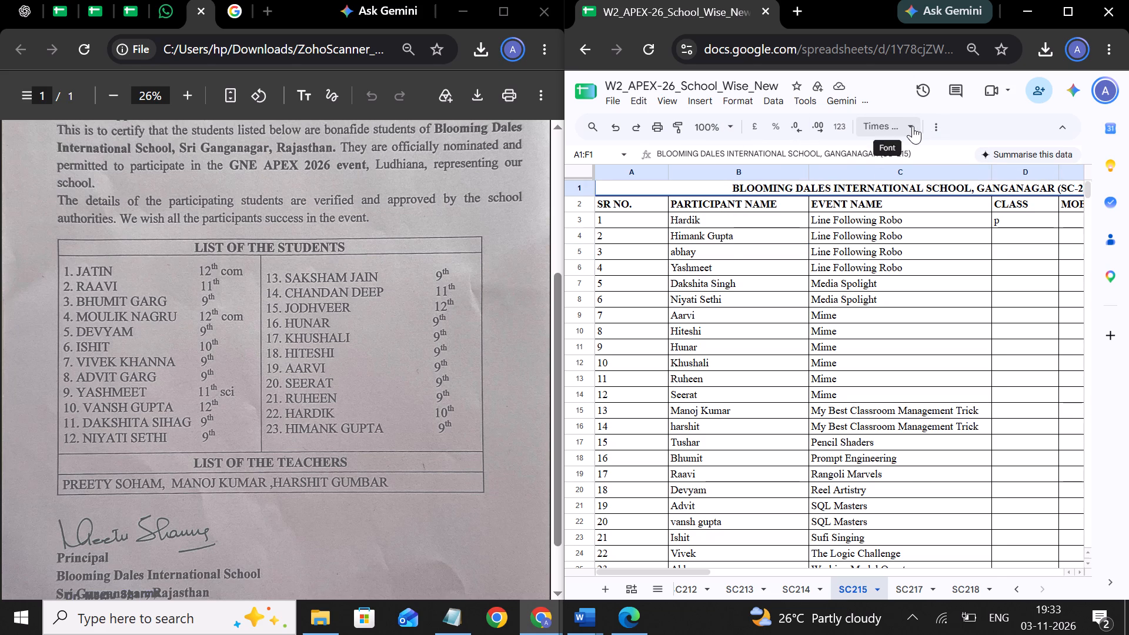
{"action": "left_click", "coordinate": [913, 126]}
{"action": "left_click", "coordinate": [937, 123]}
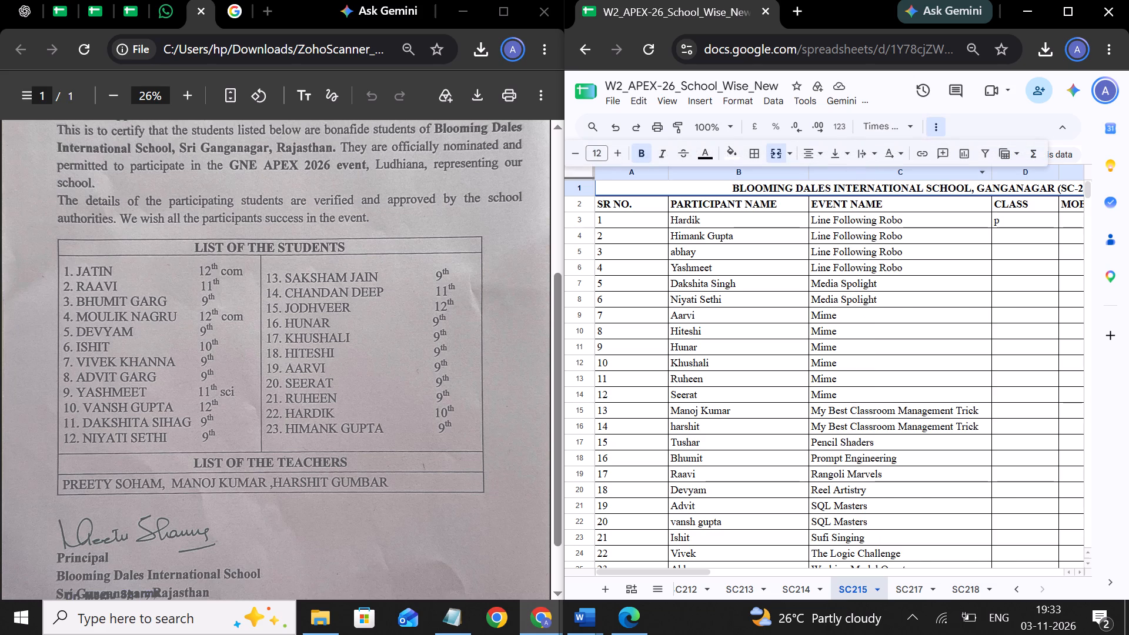
{"action": "left_click", "coordinate": [739, 254]}
{"action": "left_click", "coordinate": [729, 158]}
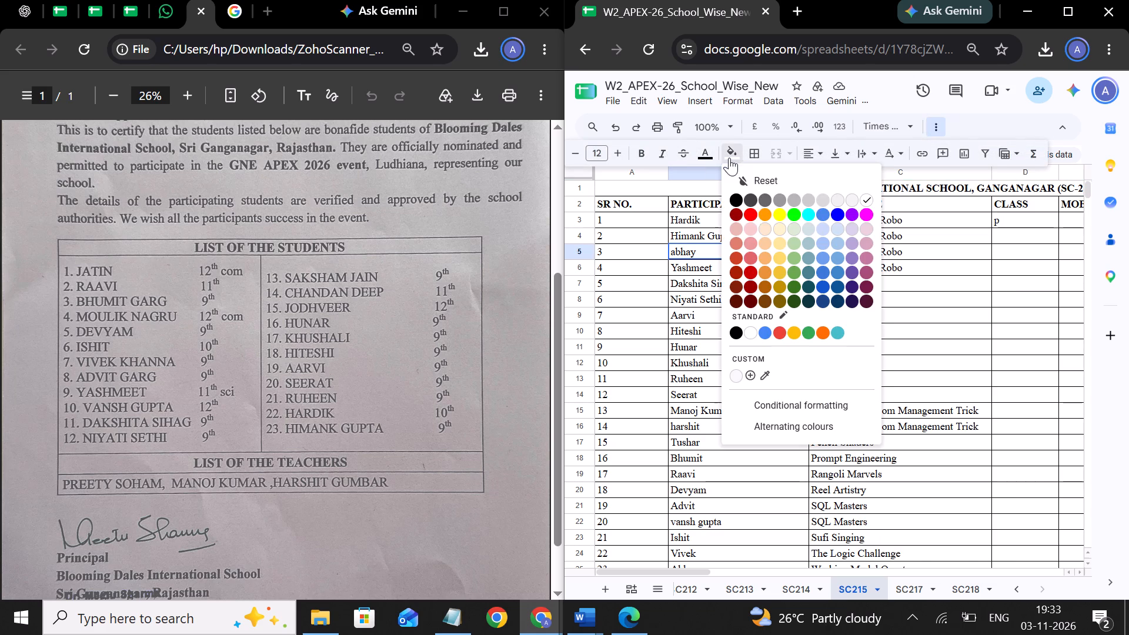
{"action": "left_click", "coordinate": [753, 209]}
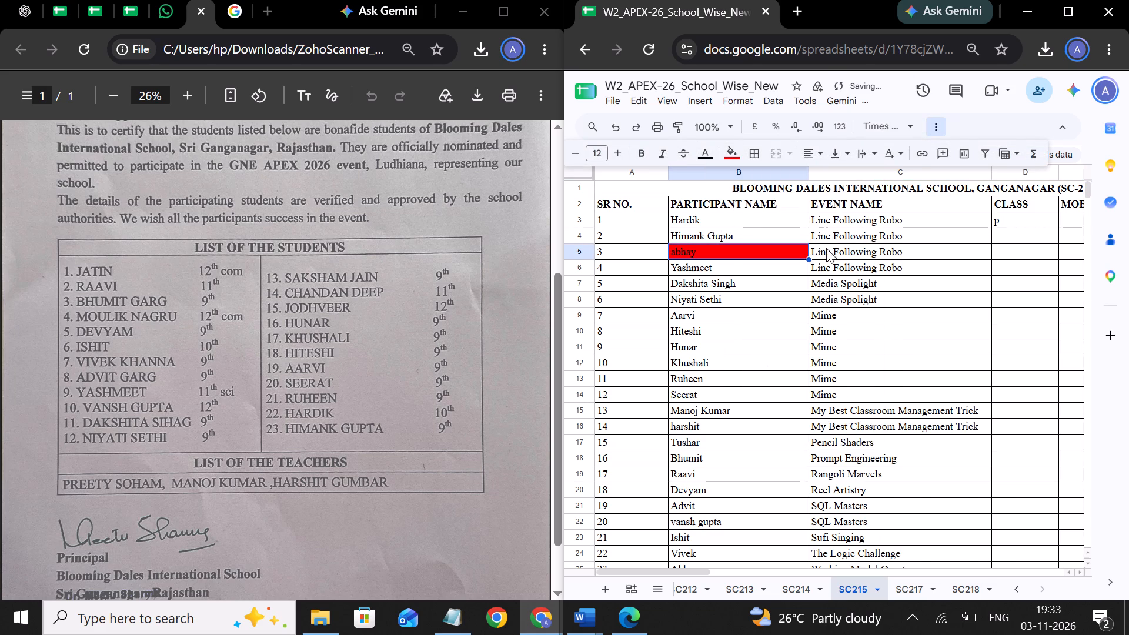
{"action": "left_click", "coordinate": [828, 290]}
{"action": "left_click", "coordinate": [779, 273]}
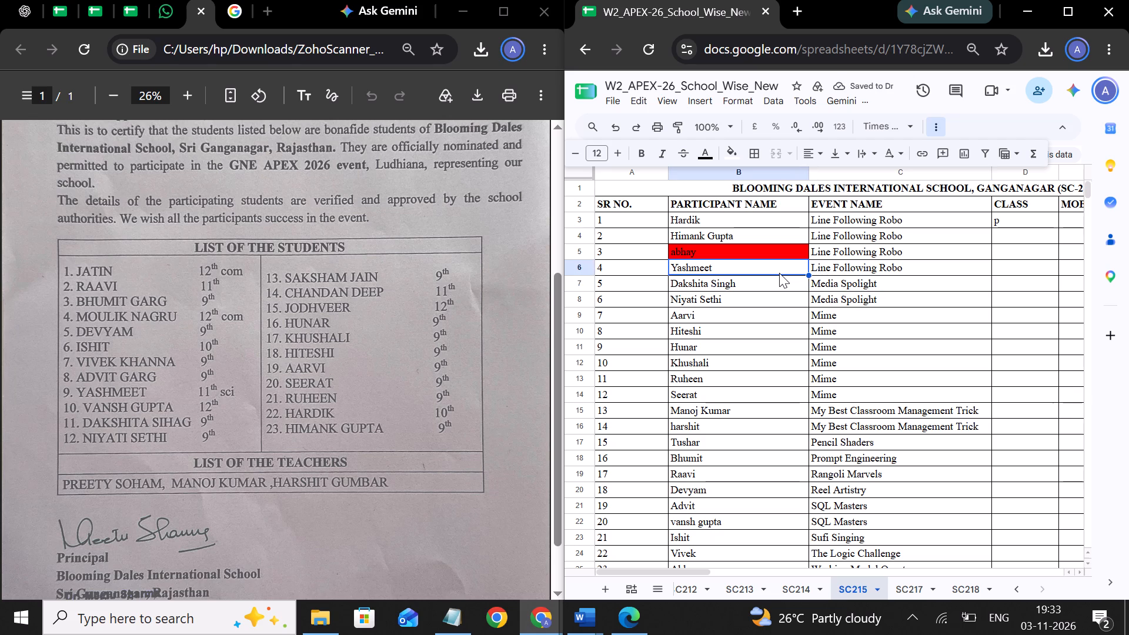
{"action": "key", "text": "Down"}
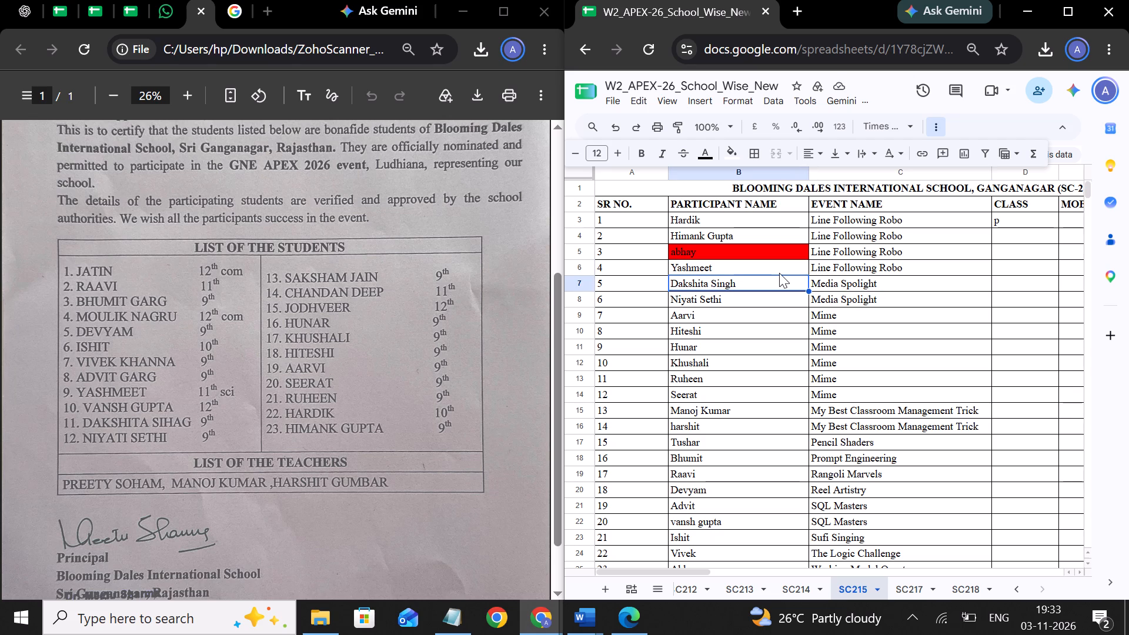
{"action": "key", "text": "Down"}
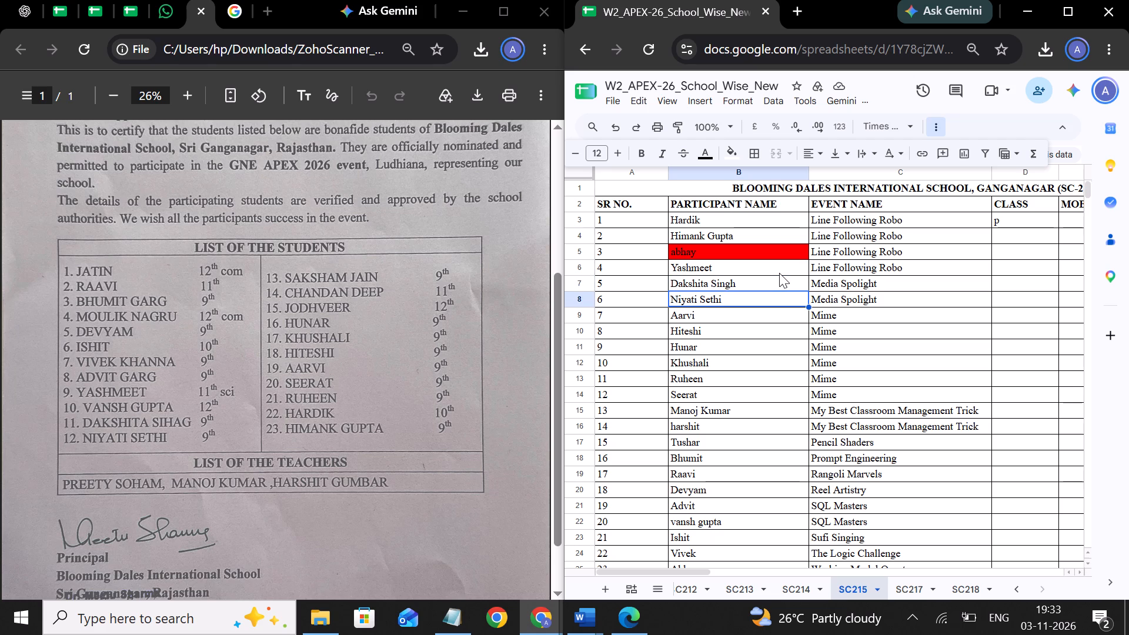
{"action": "key", "text": "Up"}
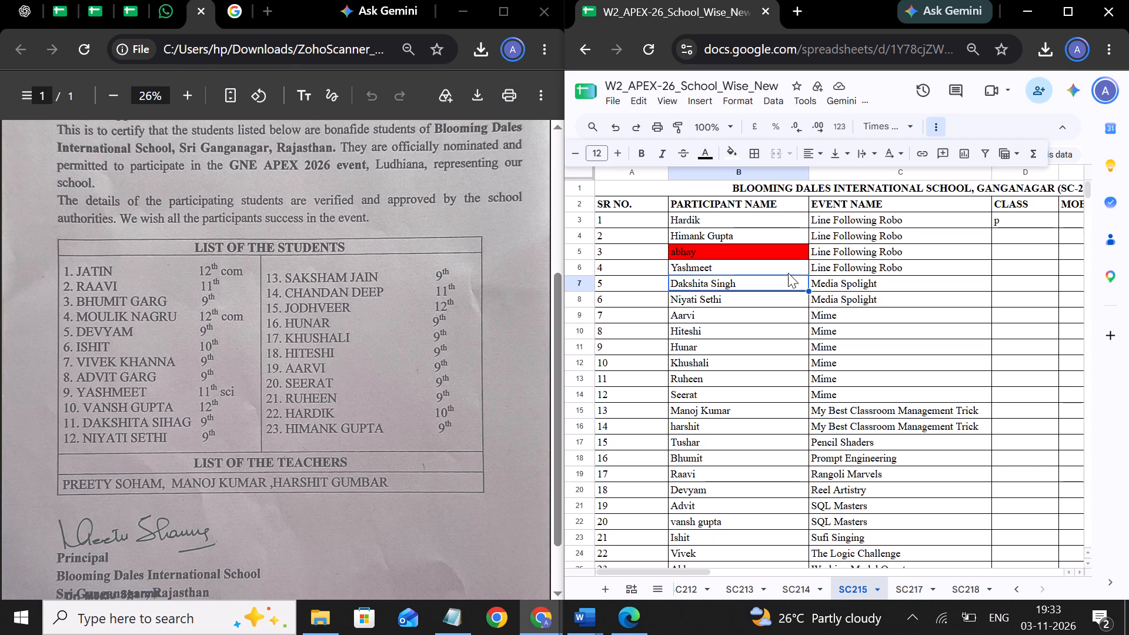
{"action": "triple_click", "coordinate": [783, 279]}
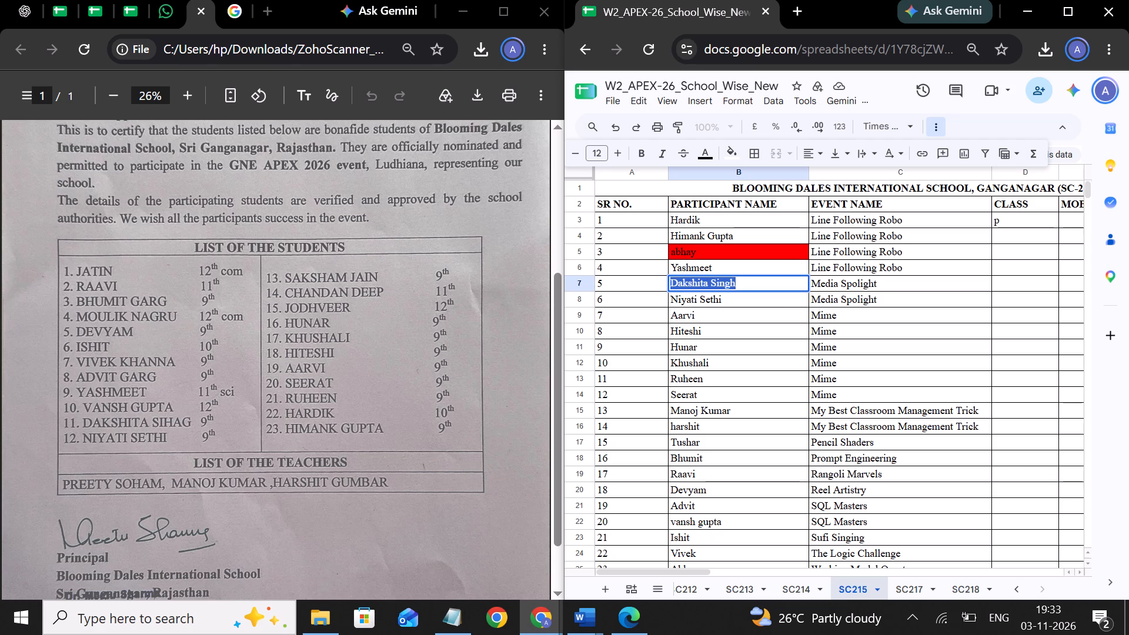
{"action": "left_click", "coordinate": [783, 279]}
{"action": "key", "text": "BackSpace"}
{"action": "key", "text": "BackSpace"}
{"action": "key", "text": "BackSpace"}
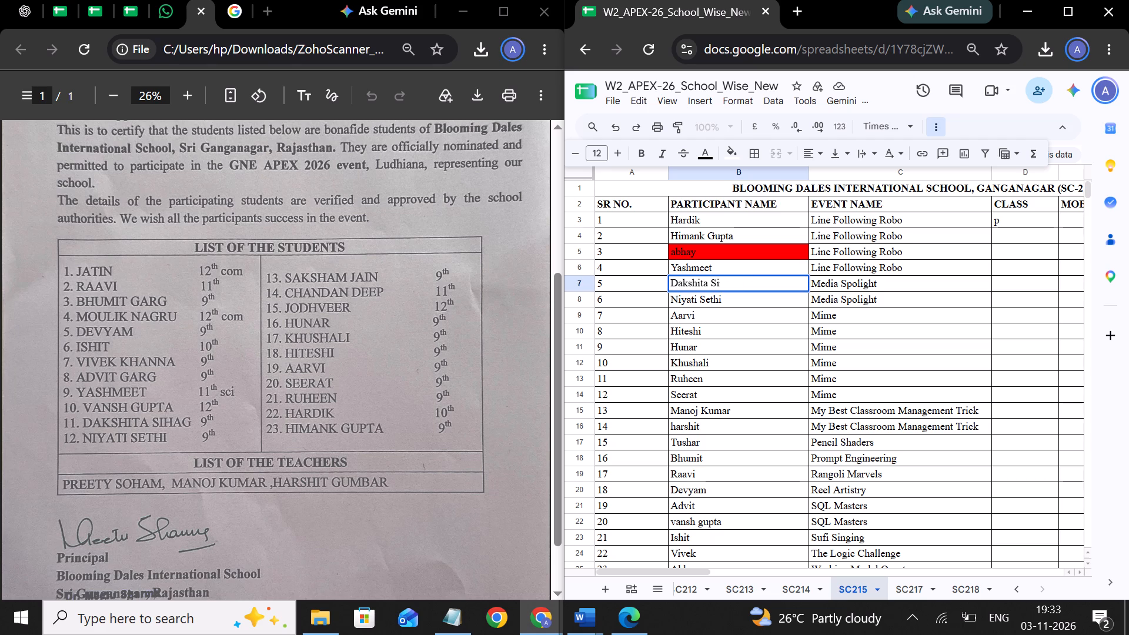
{"action": "key", "text": "BackSpace"}
{"action": "type", "text": "ihag"}
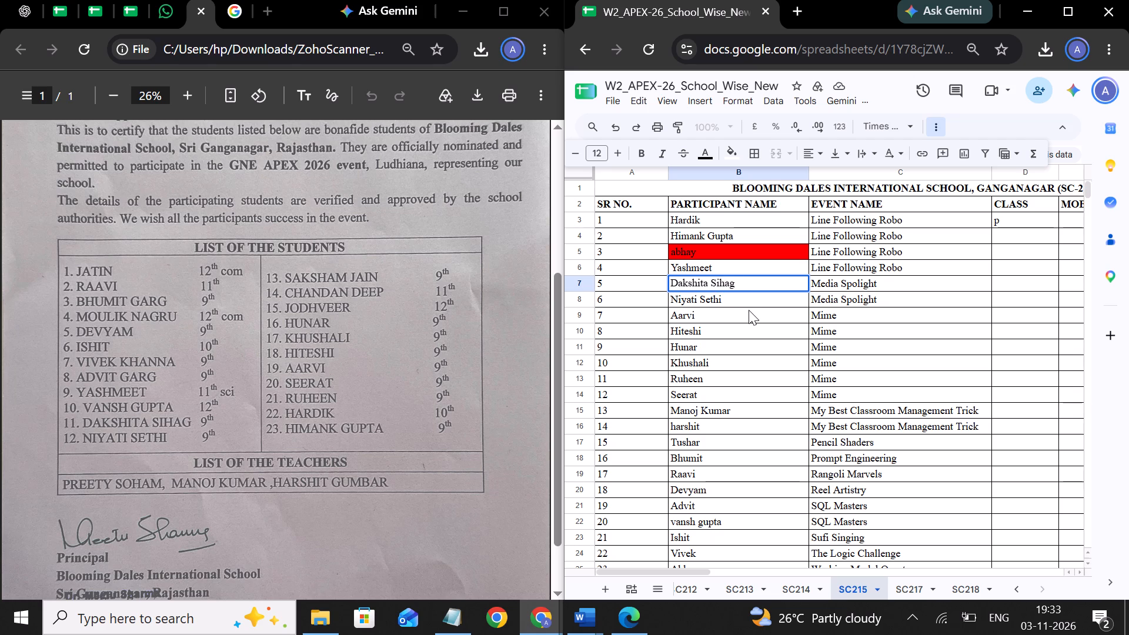
{"action": "left_click", "coordinate": [747, 306]}
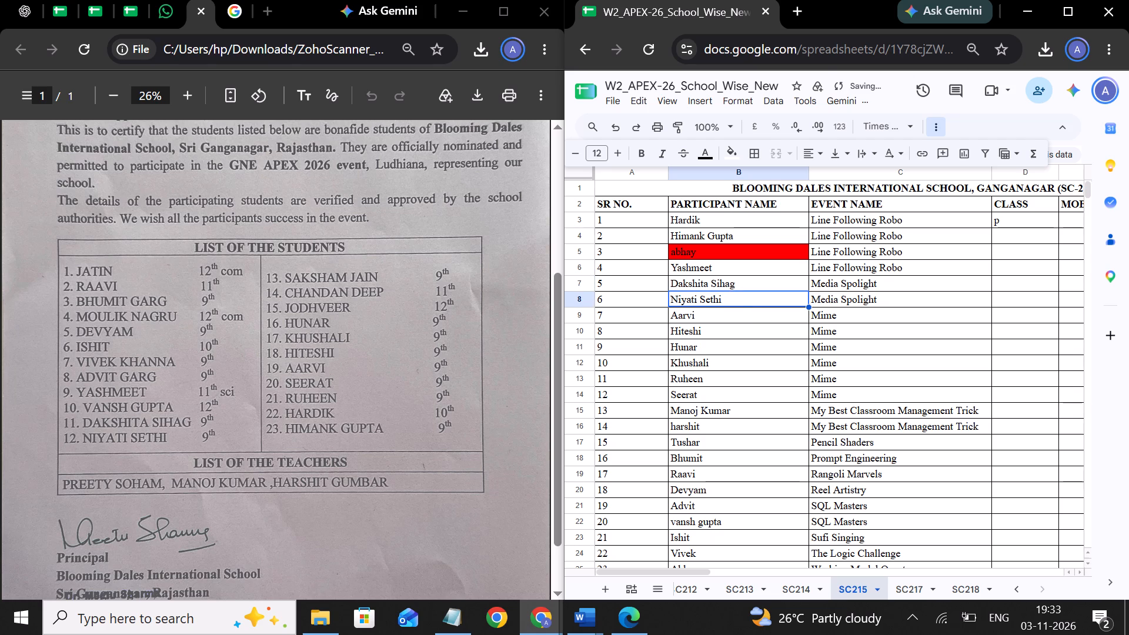
Check participants 7 and 8 against the authority letter and fill the name cell of participant 8, in Mime, with red.
{"action": "left_click", "coordinate": [747, 316]}
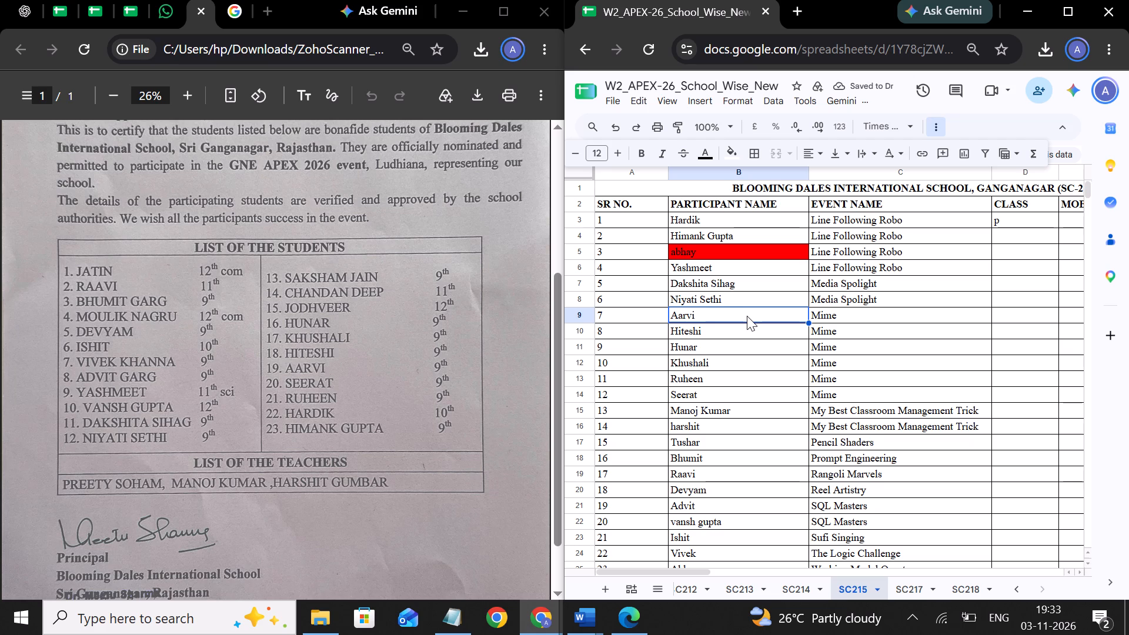
{"action": "left_click", "coordinate": [755, 331]}
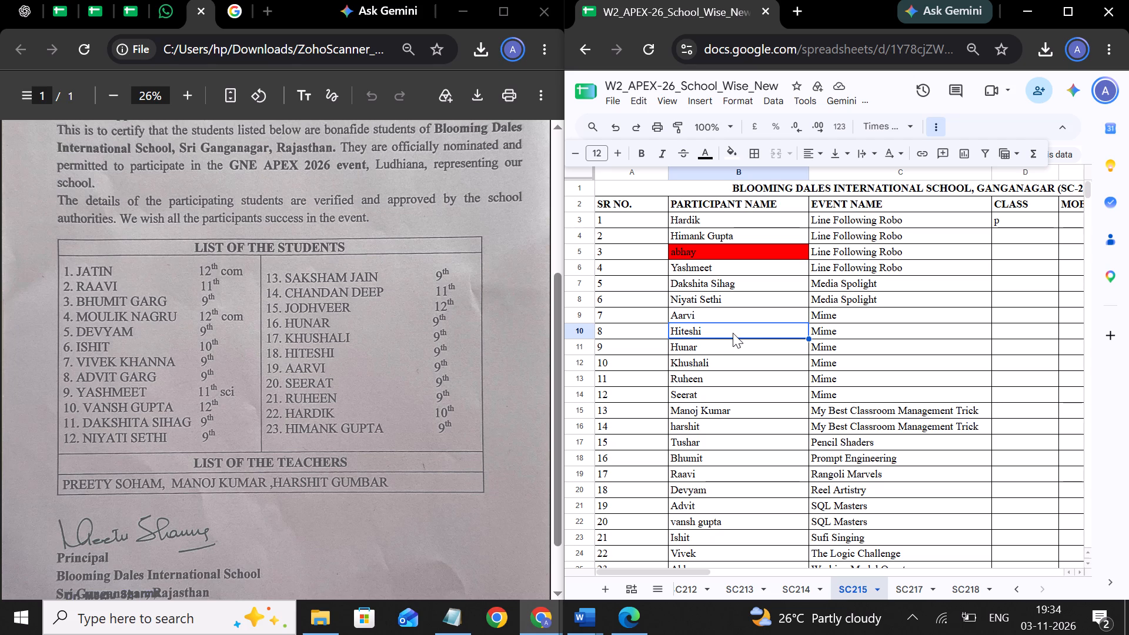
{"action": "left_click", "coordinate": [726, 155]}
{"action": "left_click", "coordinate": [749, 208]}
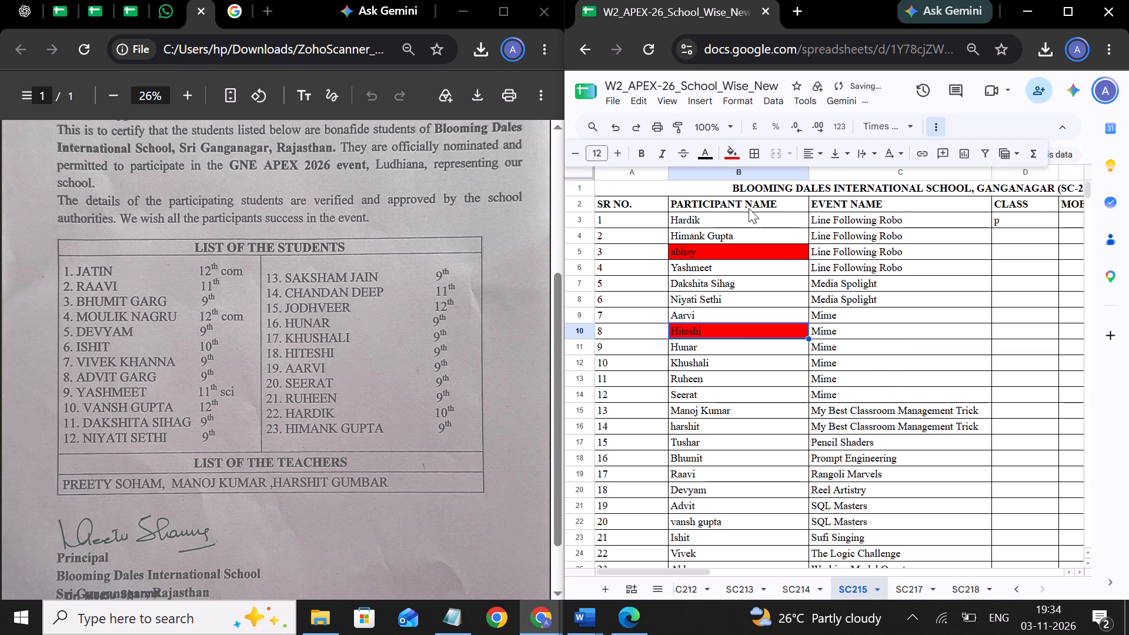
Check participants 9 to 15 against the letter and fill the name cell of participant 15, in Pencil Shaders, with red.
{"action": "left_click", "coordinate": [731, 348]}
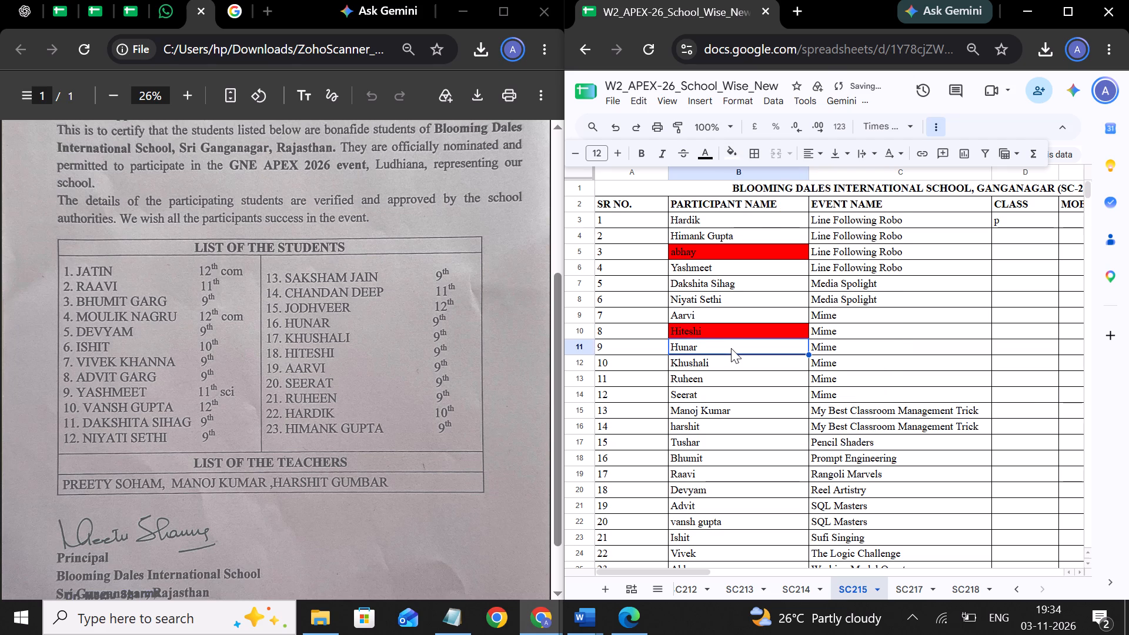
{"action": "left_click", "coordinate": [731, 362]}
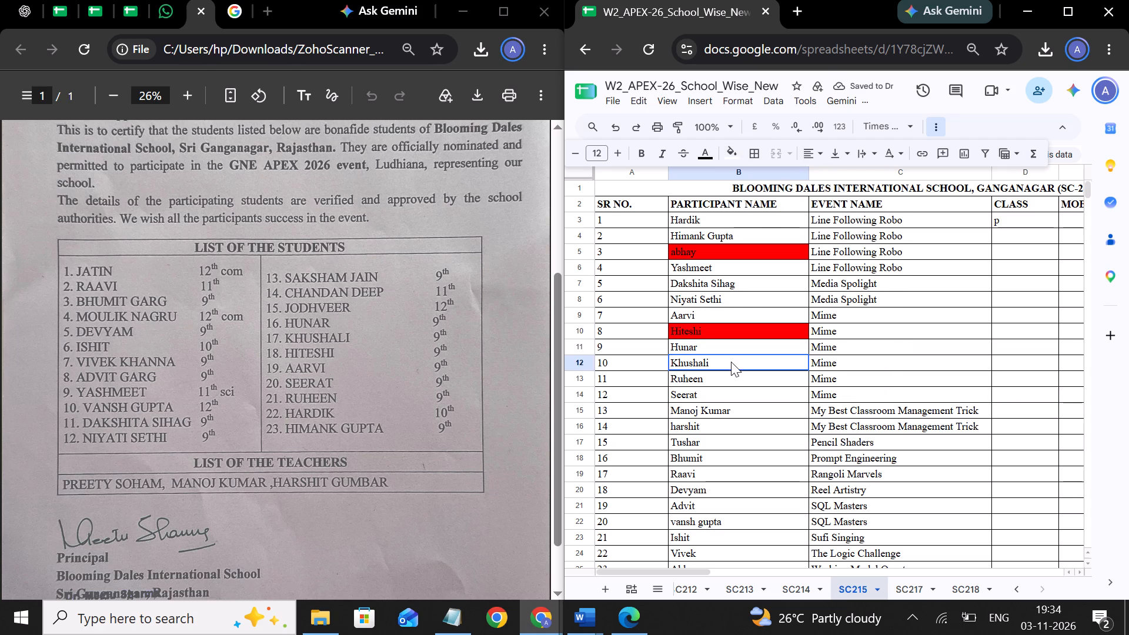
{"action": "left_click", "coordinate": [732, 382]}
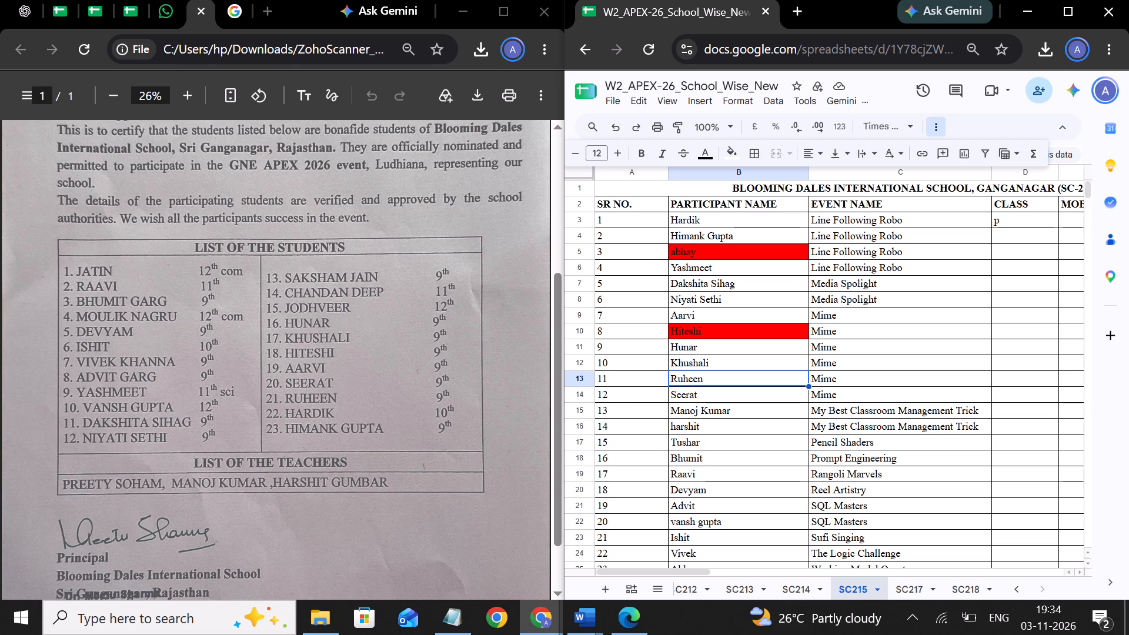
{"action": "left_click", "coordinate": [684, 394]}
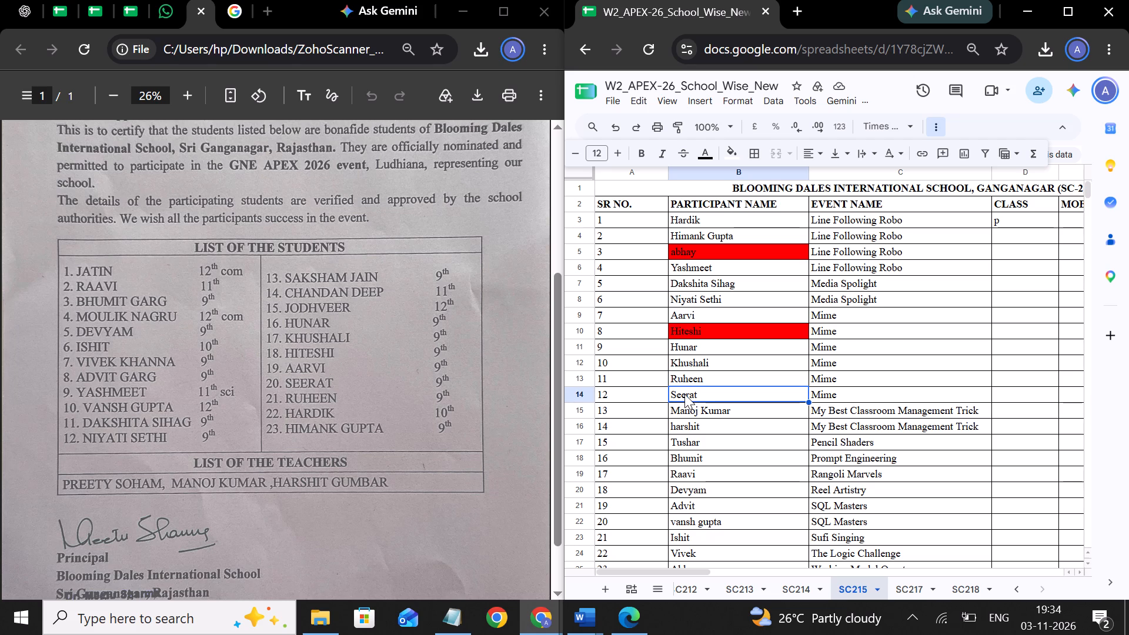
{"action": "left_click", "coordinate": [697, 412]}
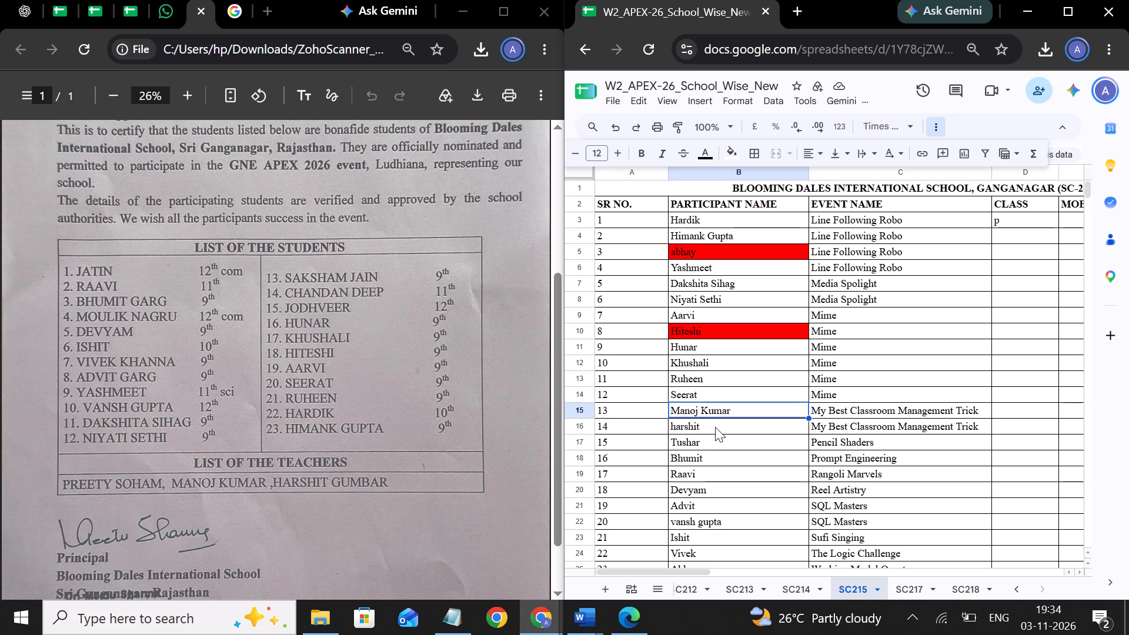
{"action": "left_click", "coordinate": [715, 427]}
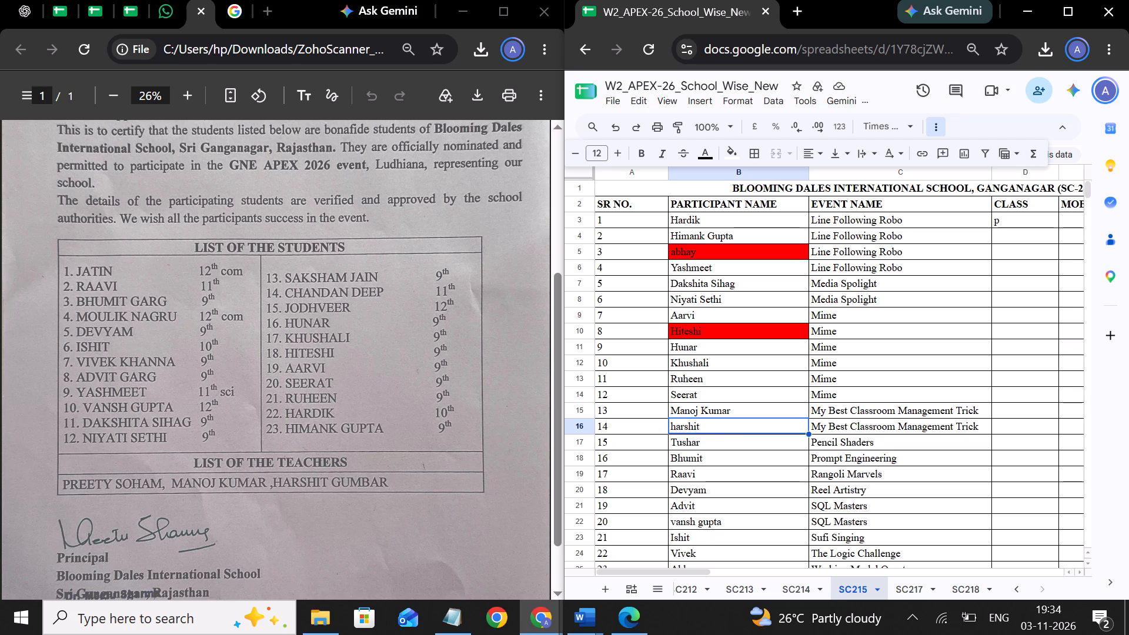
{"action": "left_click", "coordinate": [728, 444]}
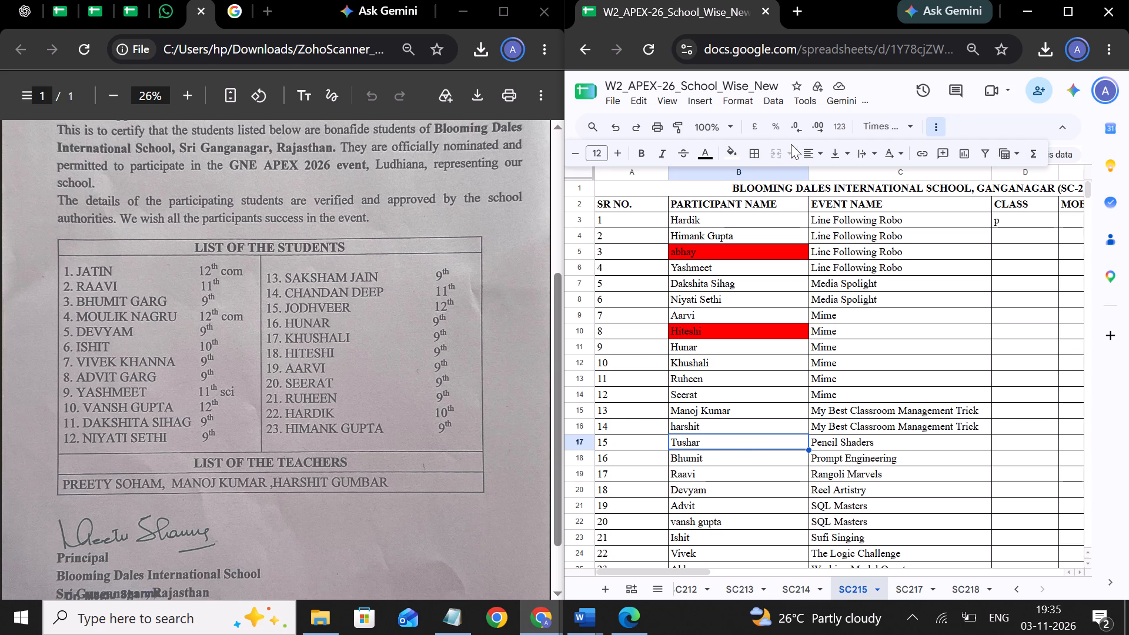
{"action": "left_click", "coordinate": [733, 156]}
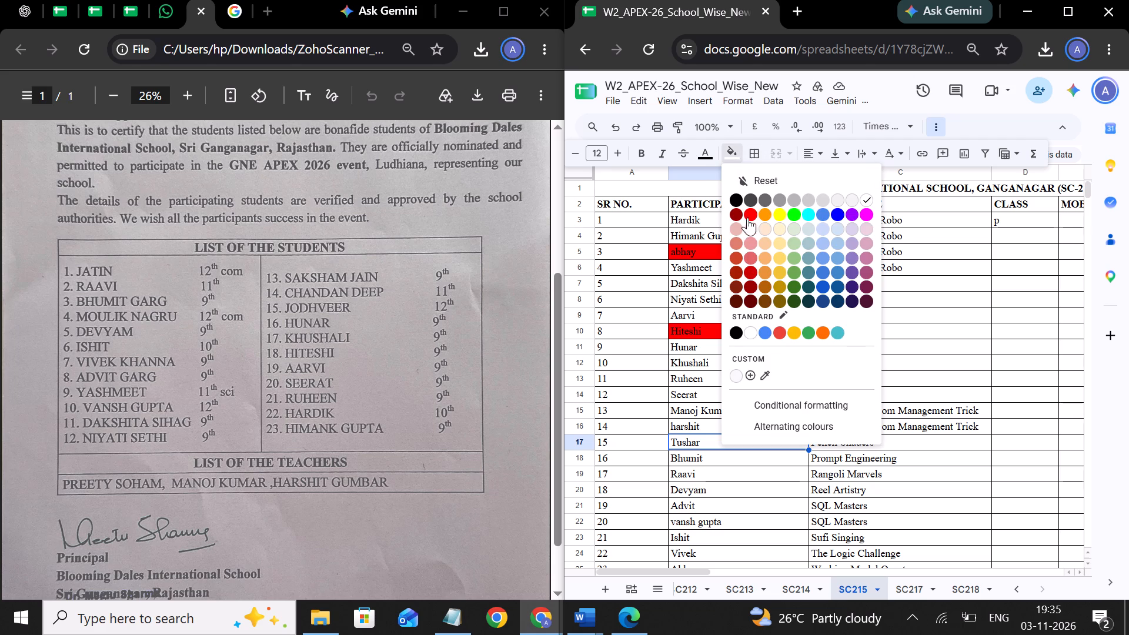
{"action": "left_click", "coordinate": [748, 213]}
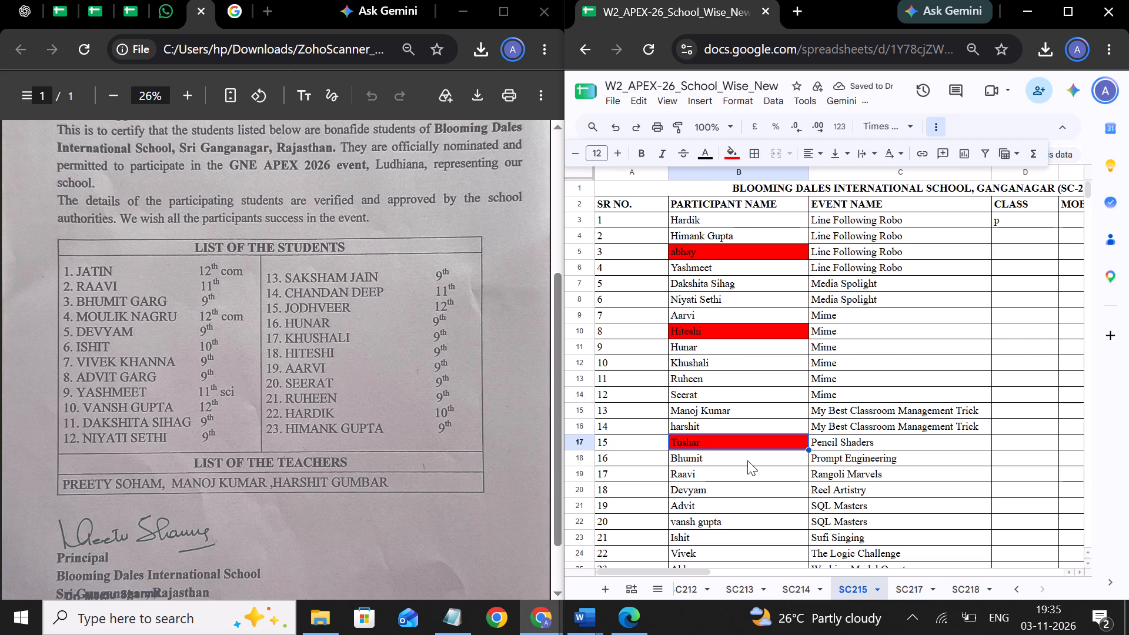
Compare the names of participants 16 to 25 with the students listed in the authority letter.
{"action": "scroll", "coordinate": [747, 460], "scroll_direction": "down", "scroll_amount": 1}
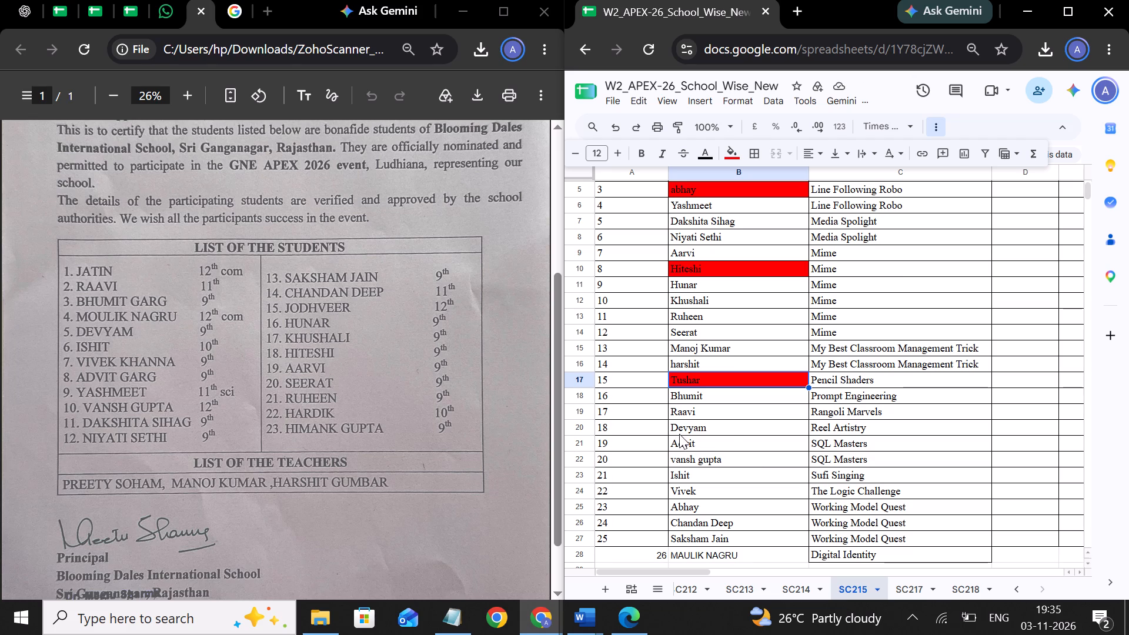
{"action": "left_click", "coordinate": [719, 423]}
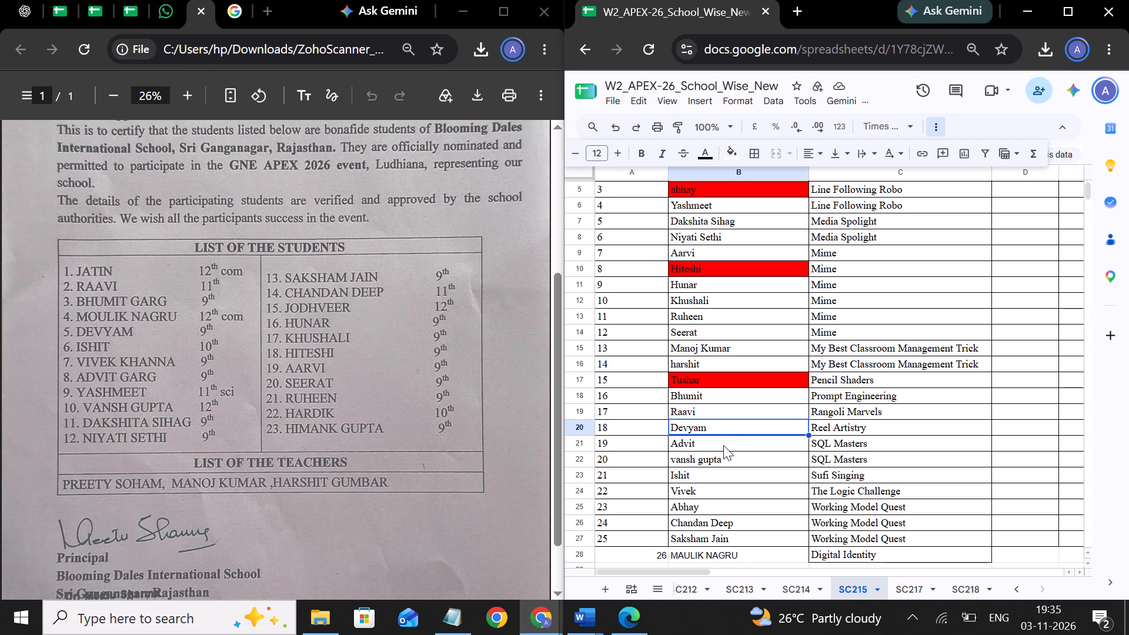
{"action": "left_click", "coordinate": [723, 450]}
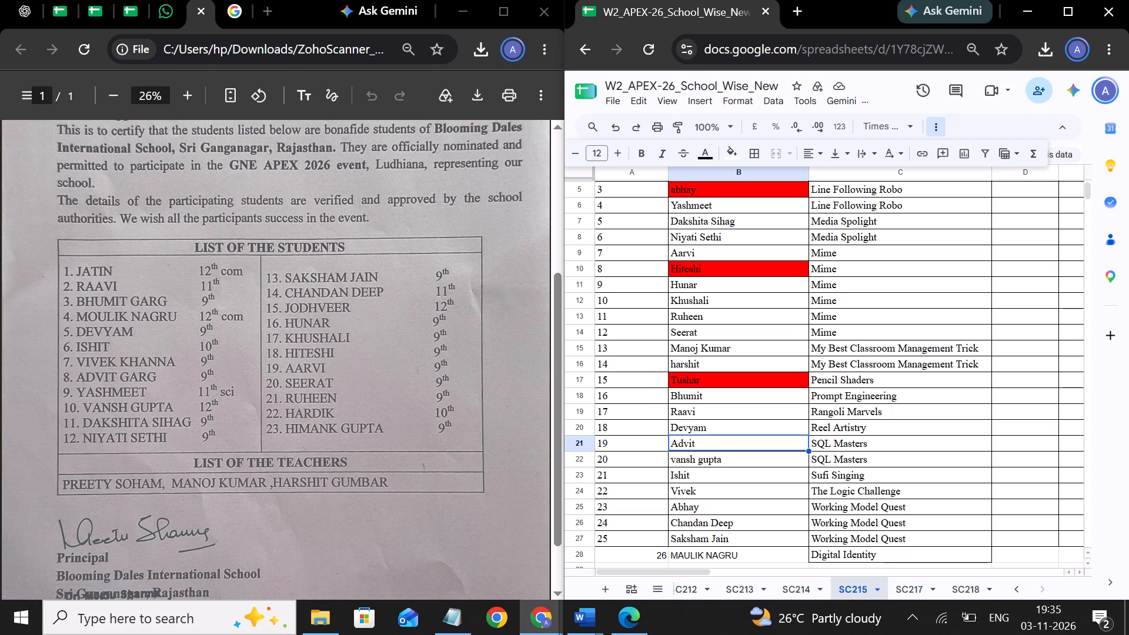
{"action": "left_click", "coordinate": [724, 461]}
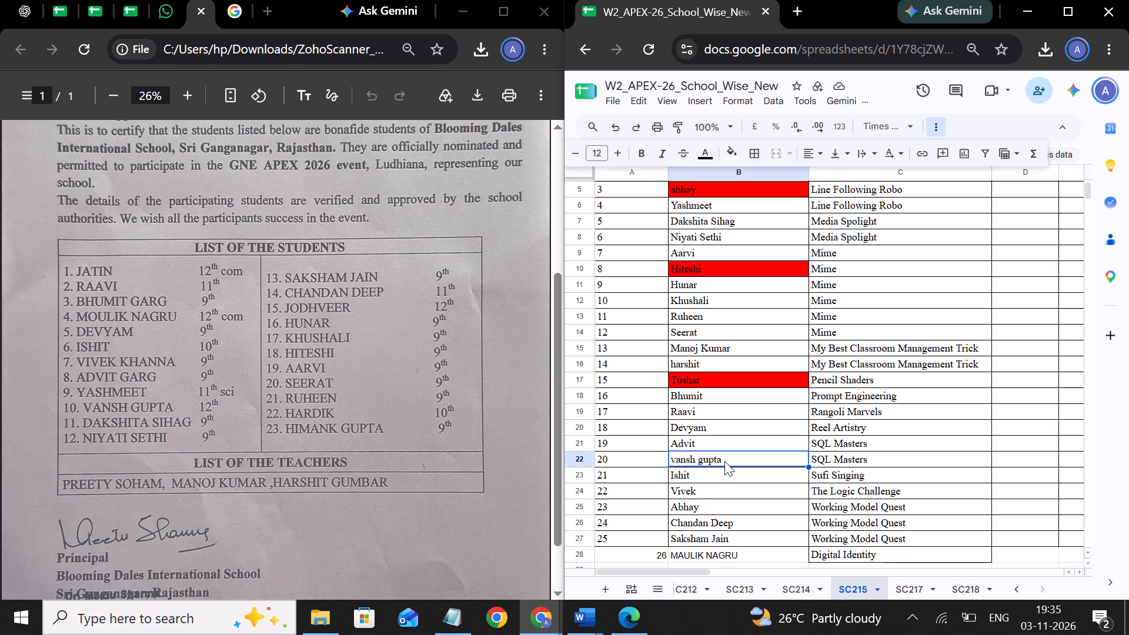
{"action": "left_click", "coordinate": [732, 474]}
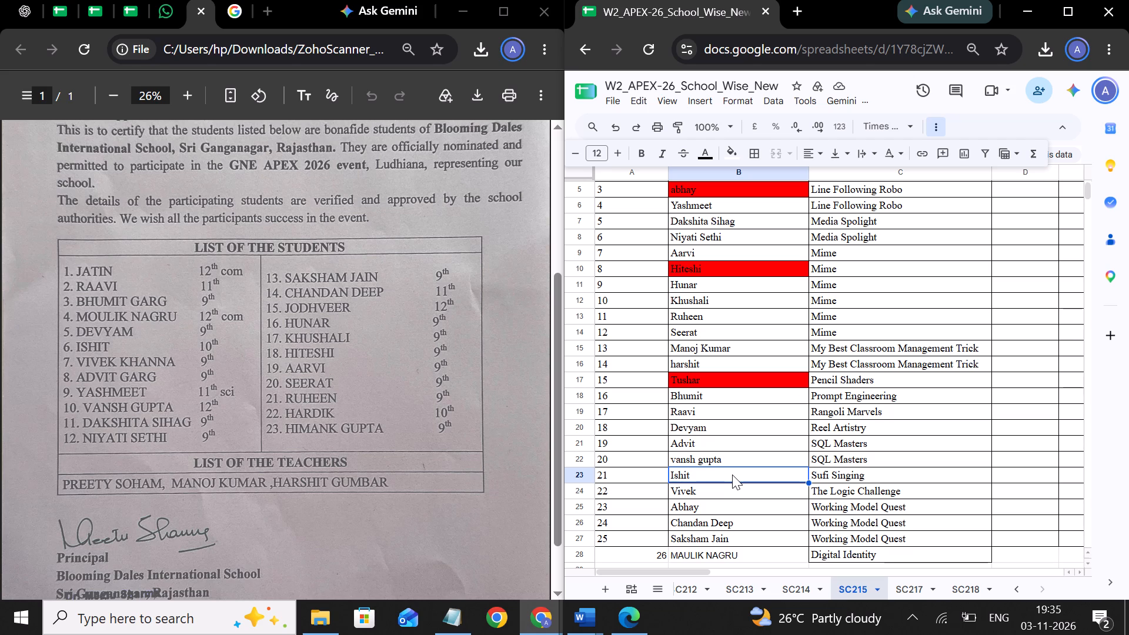
{"action": "left_click", "coordinate": [736, 490]}
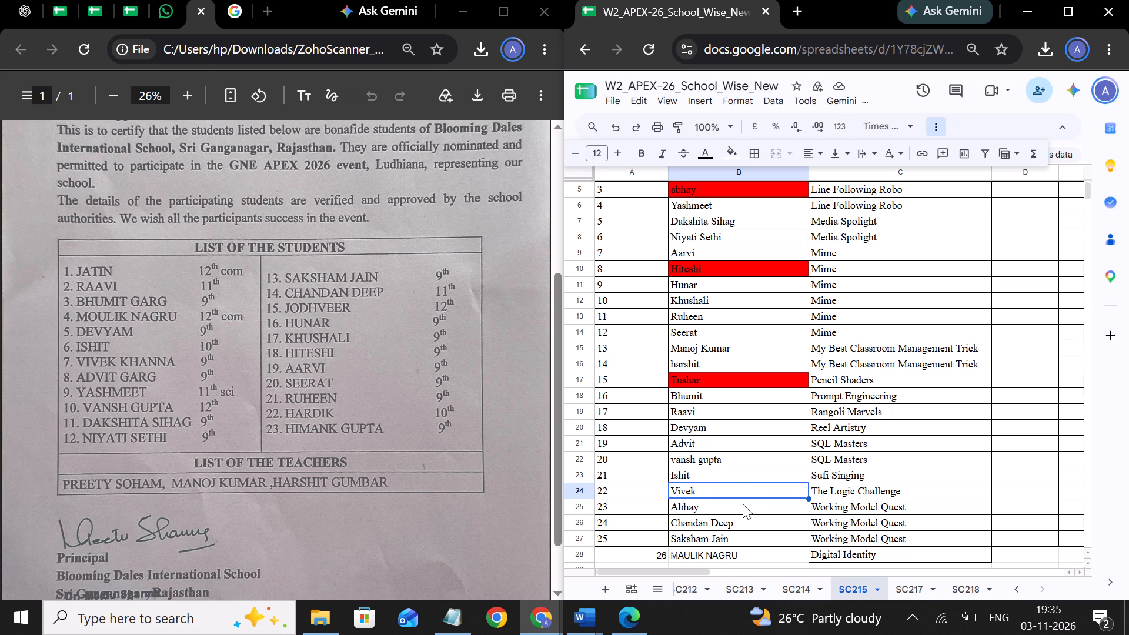
{"action": "left_click", "coordinate": [743, 504]}
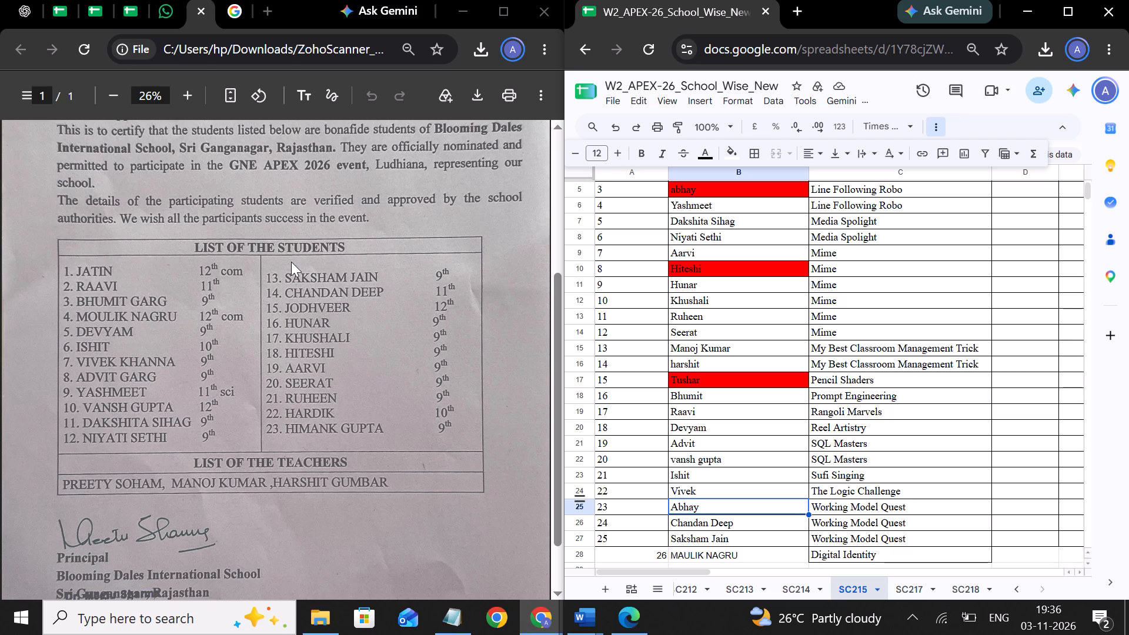
{"action": "left_click", "coordinate": [757, 523]}
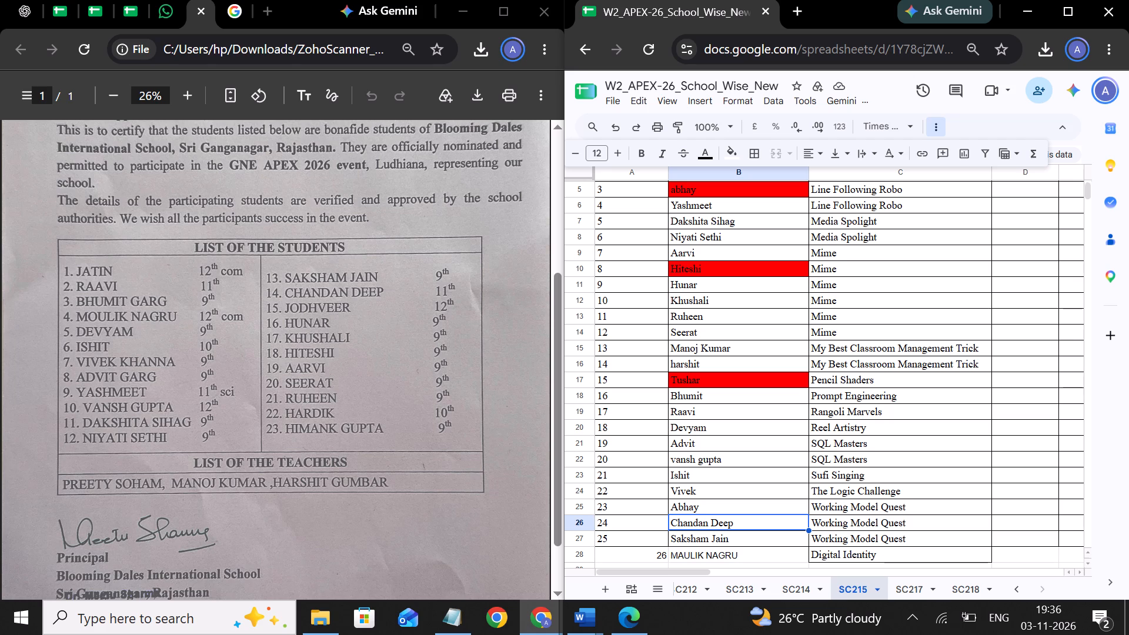
{"action": "scroll", "coordinate": [721, 471], "scroll_direction": "down", "scroll_amount": 1}
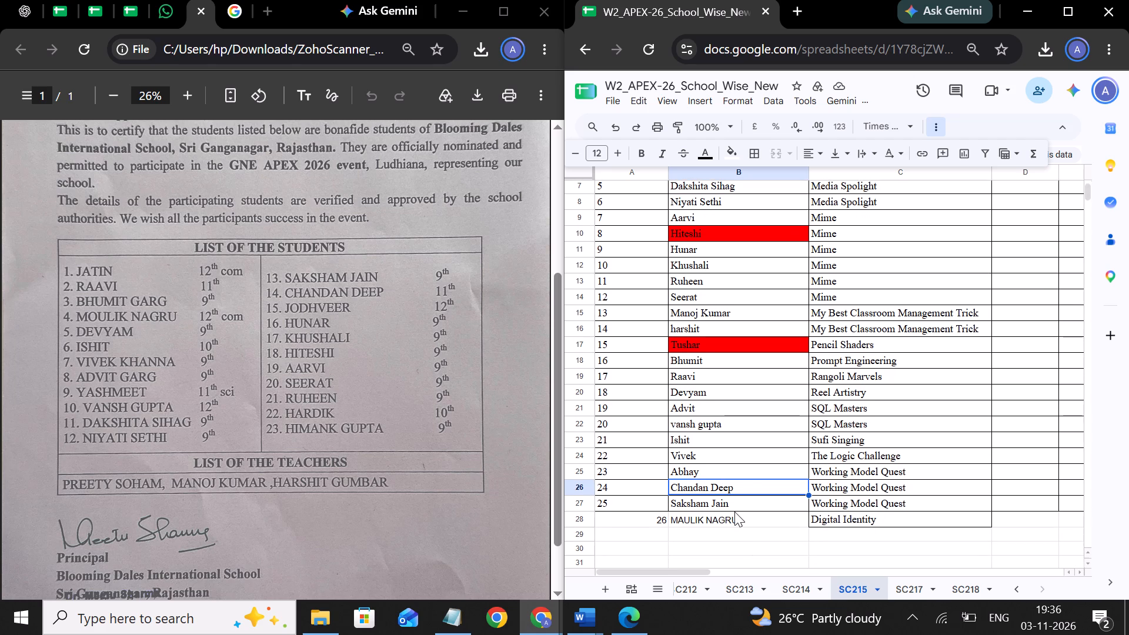
Correct the first name of participant 26, in Digital Identity, to MOULIK as spelled in the letter.
{"action": "left_click", "coordinate": [734, 516]}
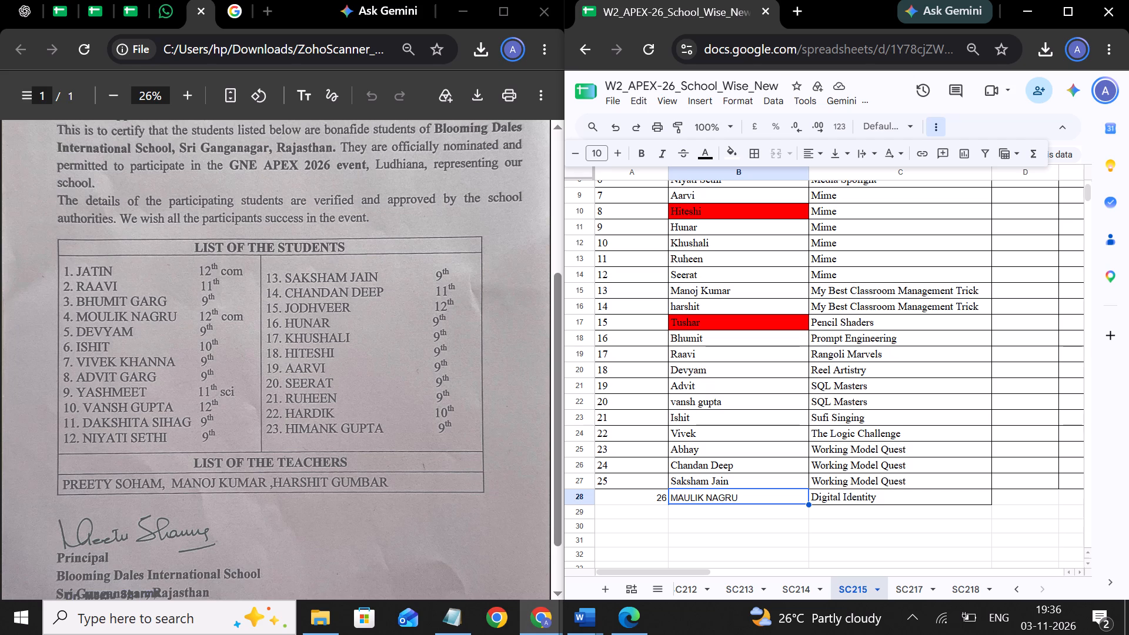
{"action": "double_click", "coordinate": [681, 496]}
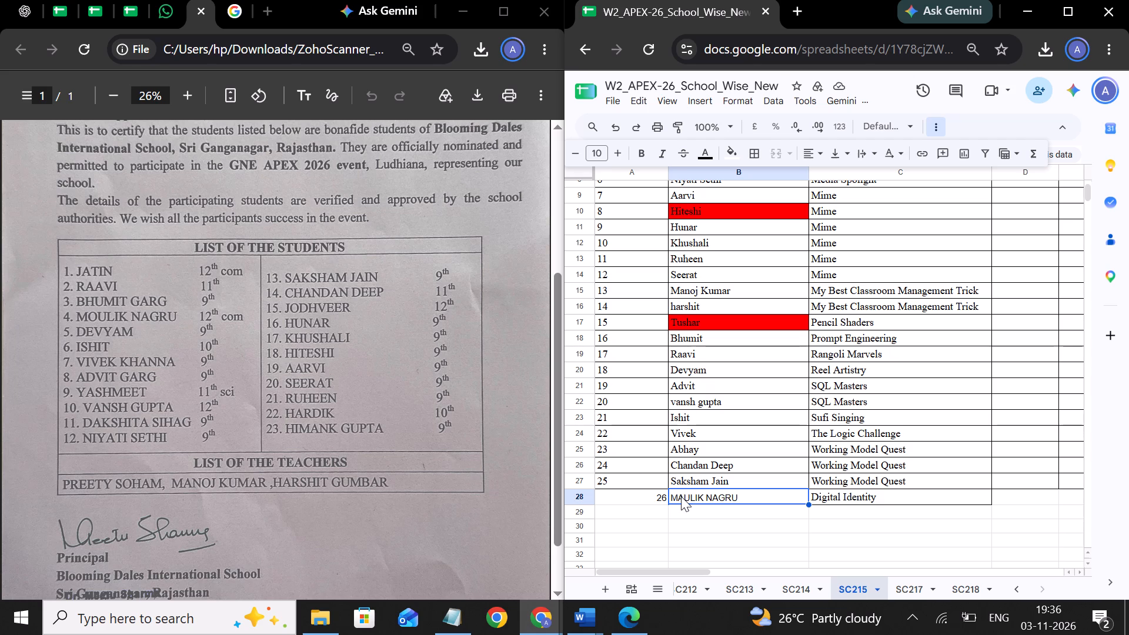
{"action": "left_click", "coordinate": [683, 496]}
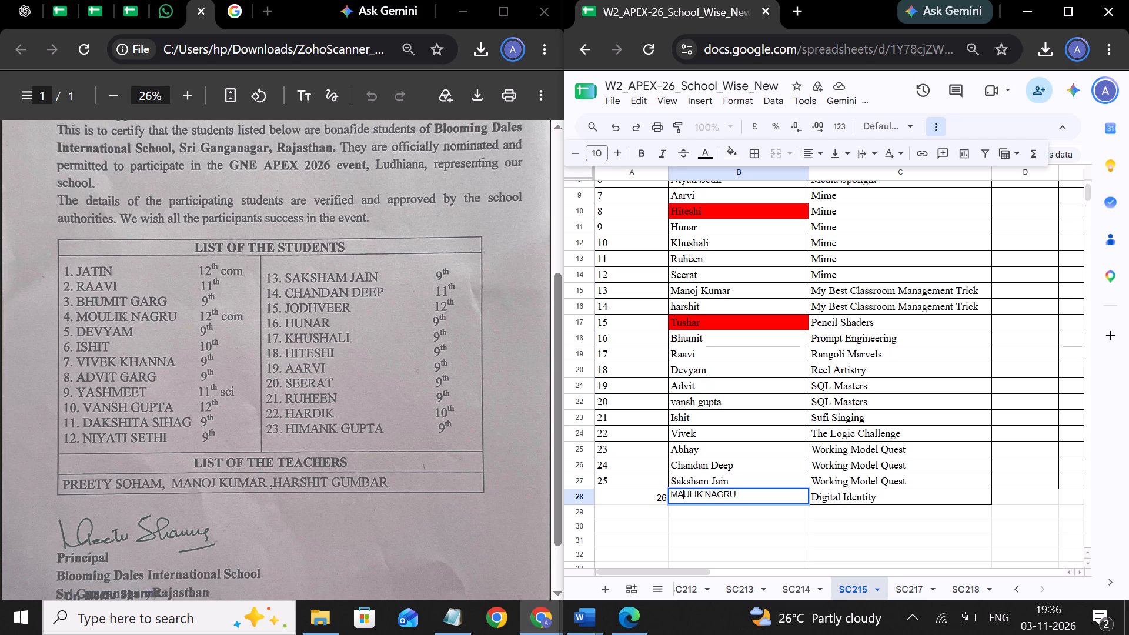
{"action": "key", "text": "BackSpace"}
{"action": "key", "text": "o"}
{"action": "key", "text": "BackSpace"}
{"action": "key", "text": "shift+o"}
Review the whole SC215 participant list once more against the students and teachers named in the letter.
{"action": "scroll", "coordinate": [996, 343], "scroll_direction": "up", "scroll_amount": 1}
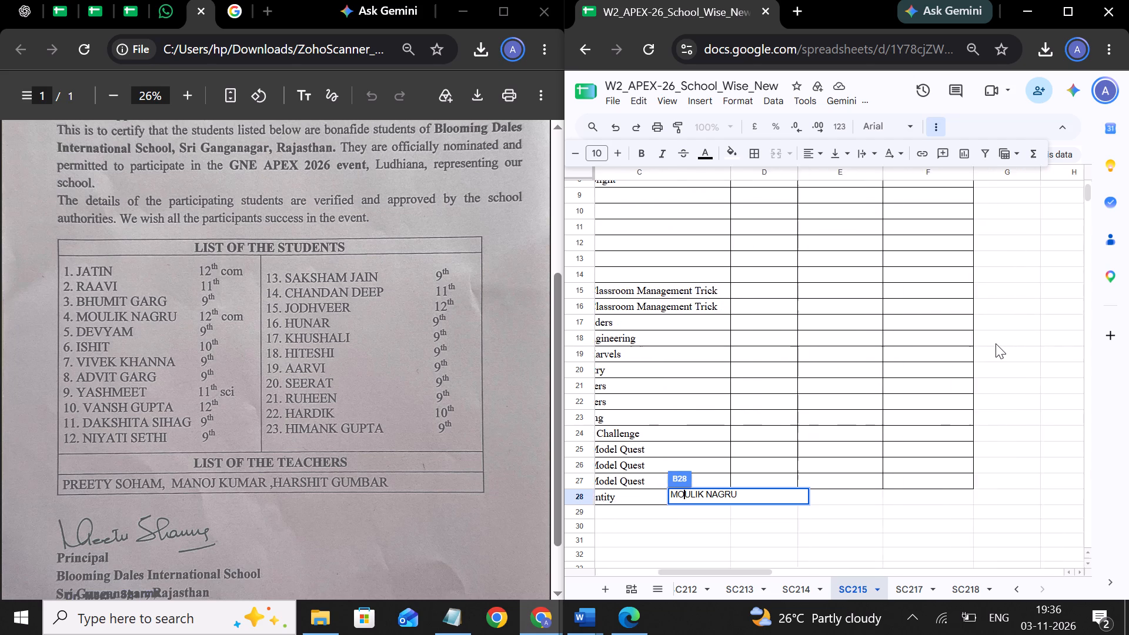
{"action": "scroll", "coordinate": [996, 343], "scroll_direction": "up", "scroll_amount": 2}
{"action": "scroll", "coordinate": [996, 343], "scroll_direction": "right", "scroll_amount": 3}
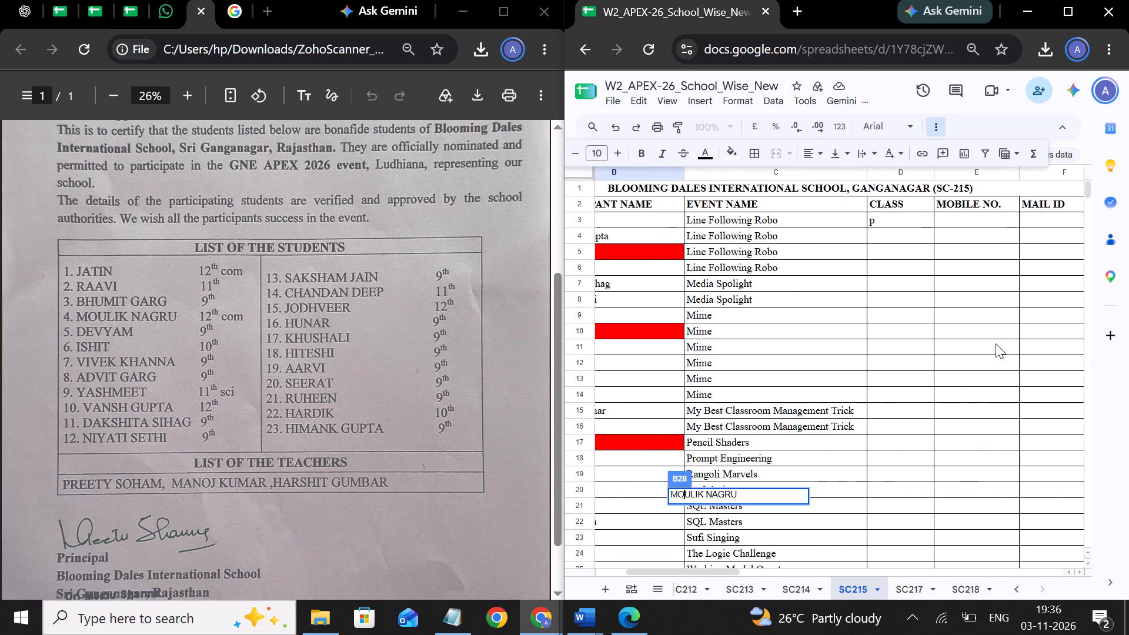
{"action": "scroll", "coordinate": [933, 308], "scroll_direction": "right", "scroll_amount": 1}
{"action": "scroll", "coordinate": [933, 308], "scroll_direction": "left", "scroll_amount": 1}
{"action": "scroll", "coordinate": [933, 308], "scroll_direction": "right", "scroll_amount": 1}
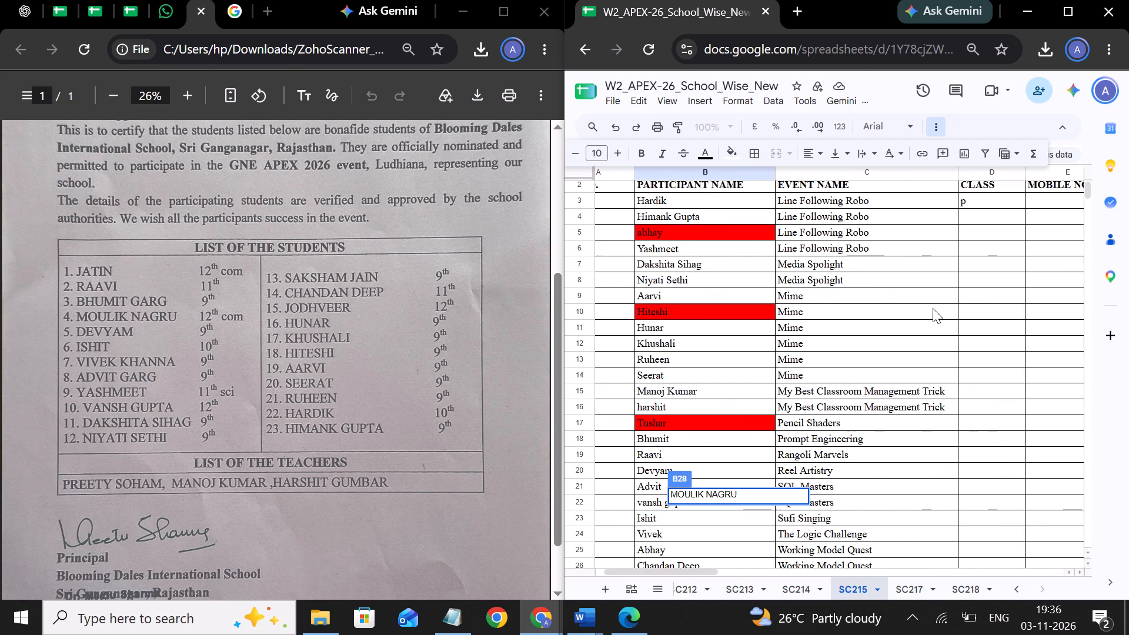
{"action": "scroll", "coordinate": [933, 308], "scroll_direction": "up", "scroll_amount": 1}
{"action": "scroll", "coordinate": [933, 308], "scroll_direction": "down", "scroll_amount": 1}
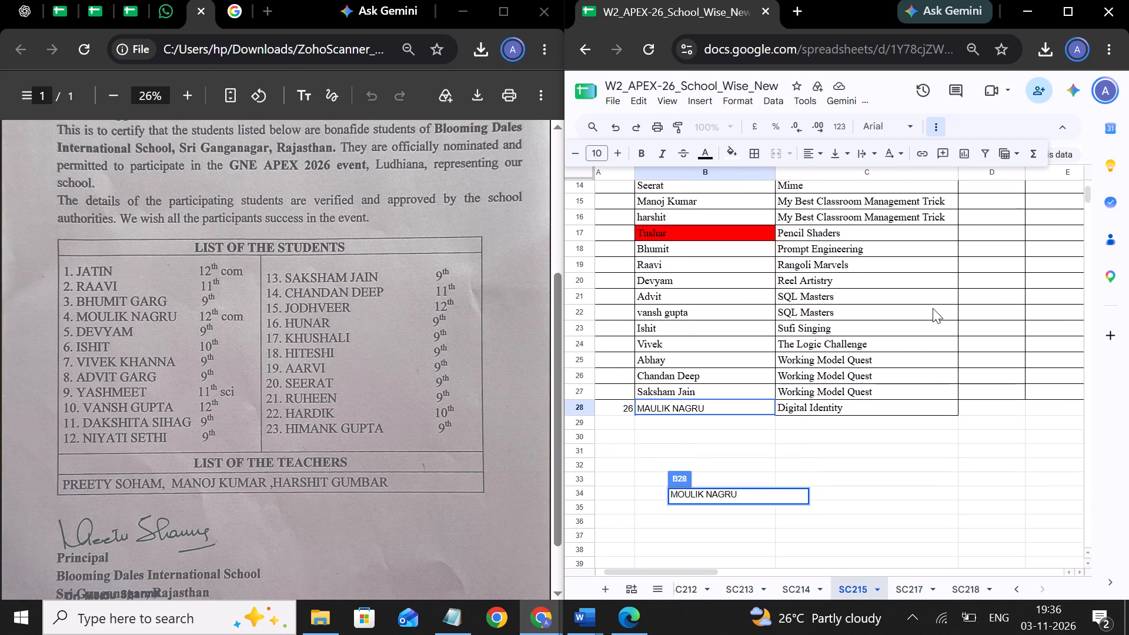
{"action": "scroll", "coordinate": [933, 308], "scroll_direction": "down", "scroll_amount": 1}
{"action": "scroll", "coordinate": [619, 359], "scroll_direction": "up", "scroll_amount": 1}
{"action": "scroll", "coordinate": [619, 359], "scroll_direction": "right", "scroll_amount": 1}
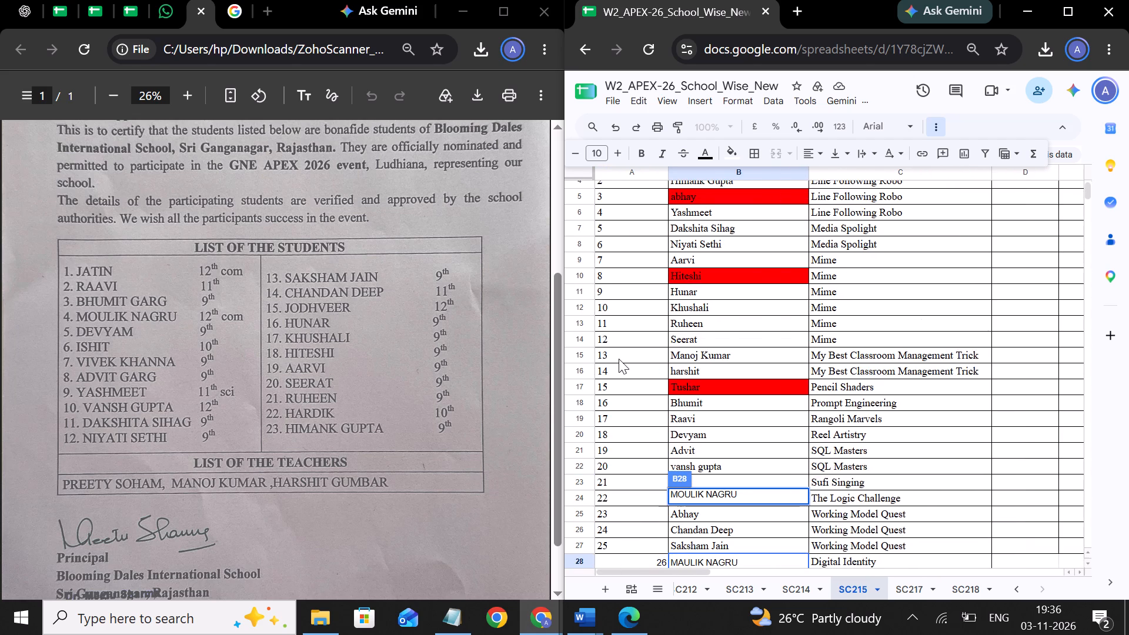
{"action": "scroll", "coordinate": [619, 359], "scroll_direction": "down", "scroll_amount": 1}
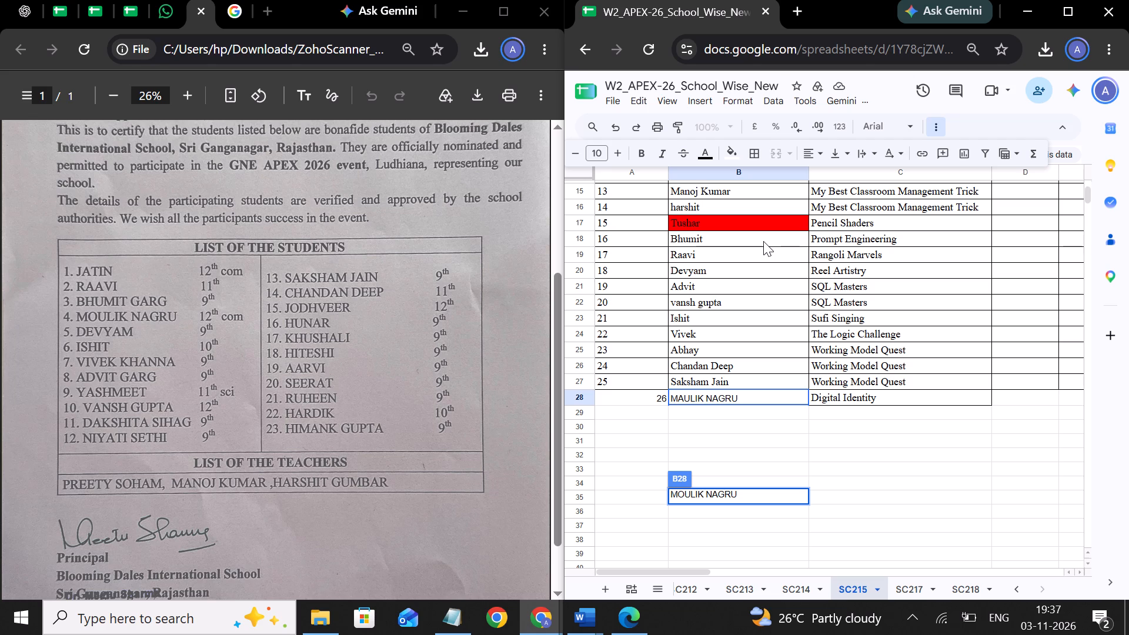
{"action": "scroll", "coordinate": [763, 241], "scroll_direction": "up", "scroll_amount": 4}
{"action": "scroll", "coordinate": [763, 241], "scroll_direction": "left", "scroll_amount": 1}
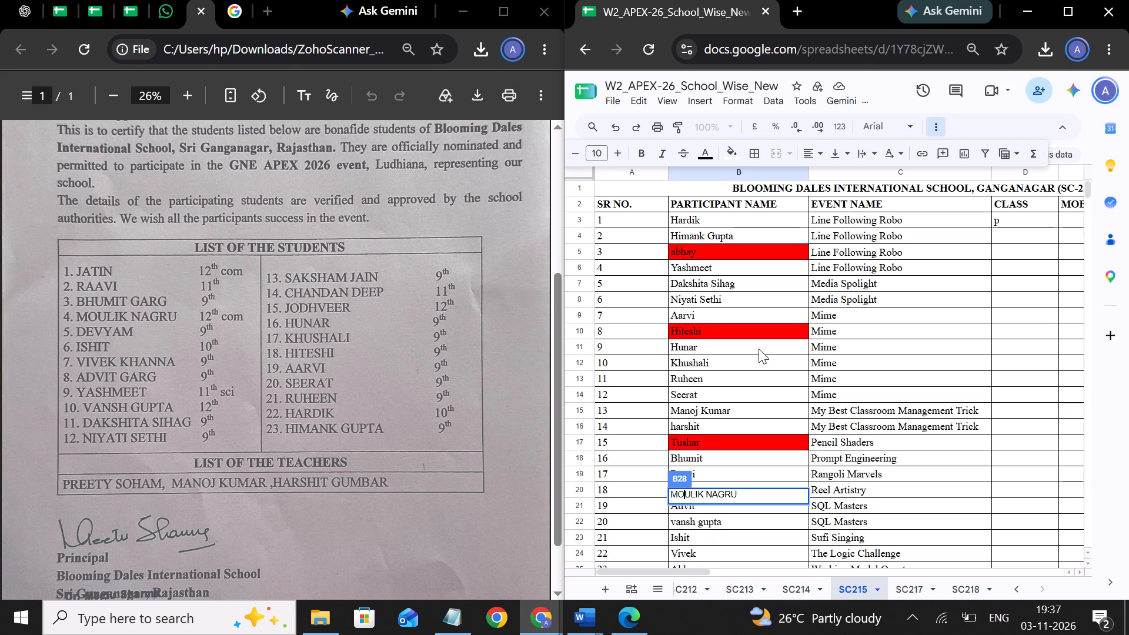
Search the SC215 sheet for jatin, the first student in the authority letter.
{"action": "key", "text": "shift+f"}
{"action": "key", "text": "BackSpace"}
{"action": "key", "text": "ctrl+f"}
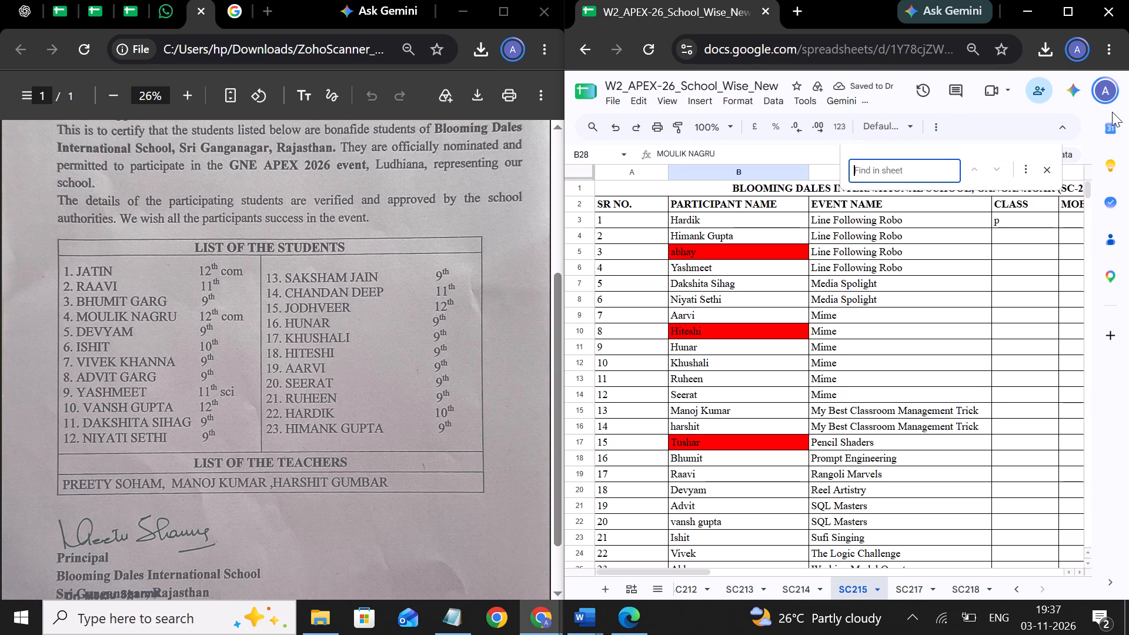
{"action": "type", "text": "jatin"}
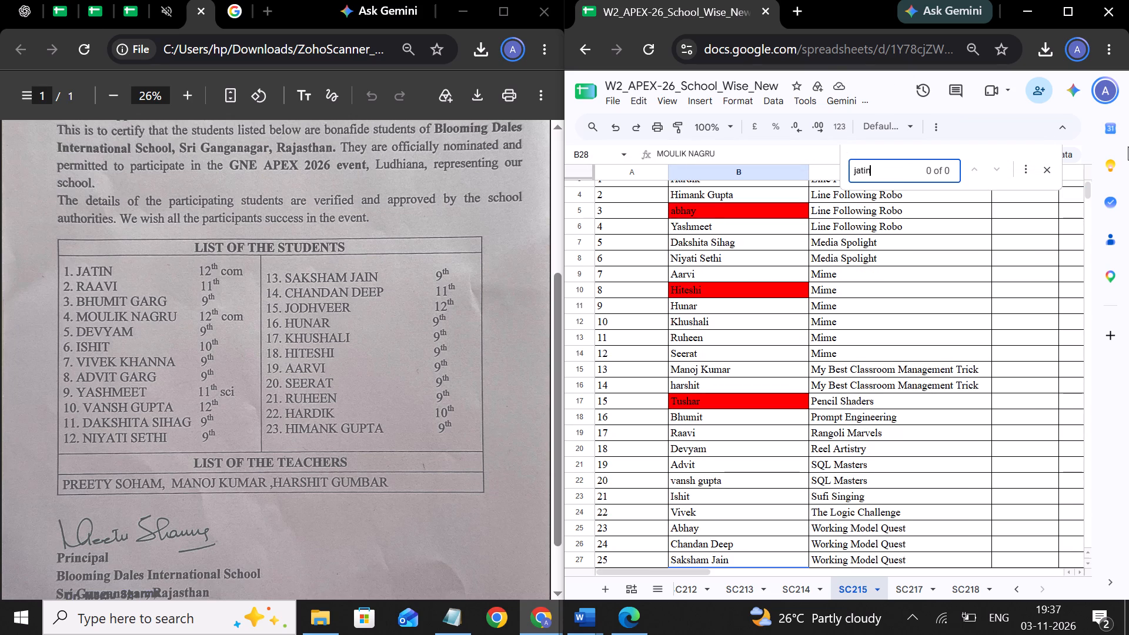
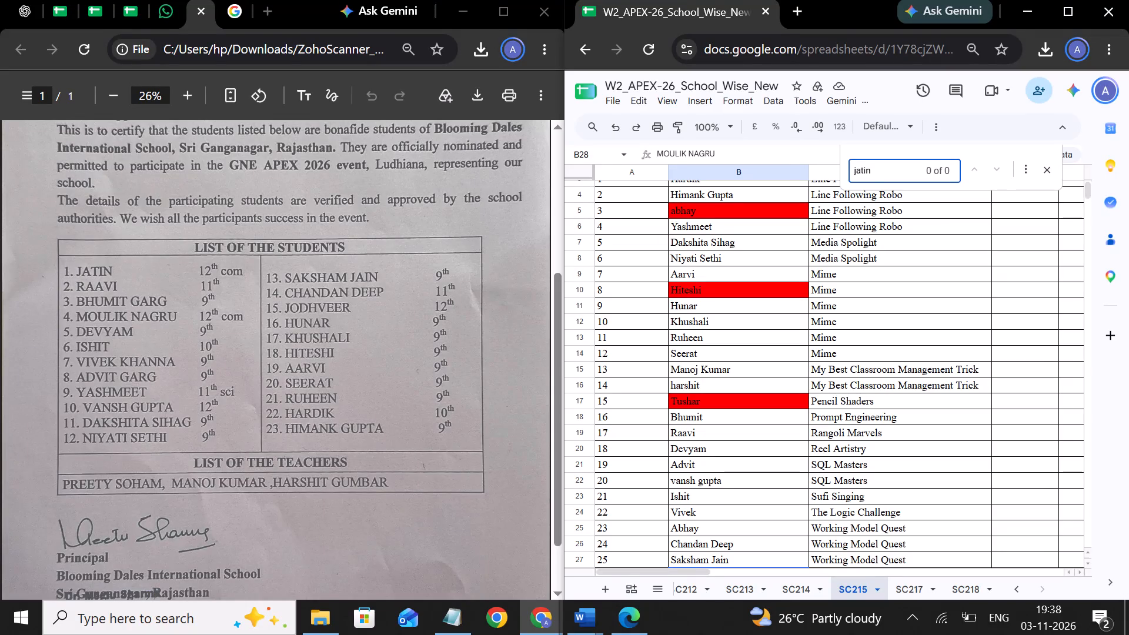
Search the SC215 sheet for raavi and bhumit, the second and third students in the authority letter.
{"action": "double_click", "coordinate": [890, 174]}
{"action": "key", "text": "BackSpace"}
{"action": "type", "text": "raav"}
{"action": "key", "text": "i"}
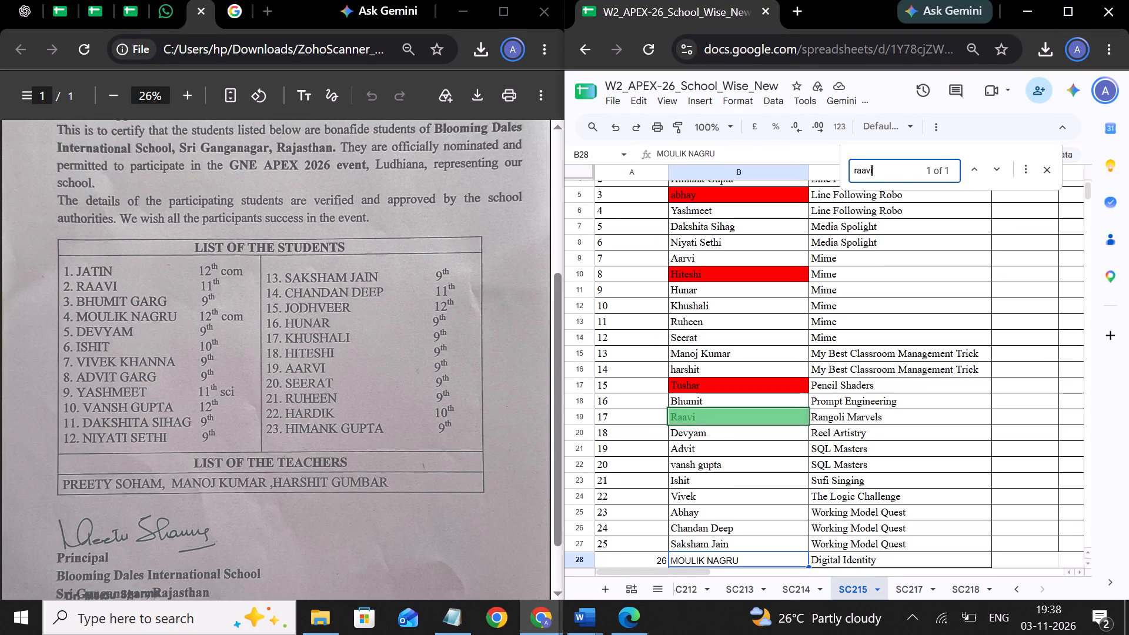
{"action": "key", "text": "BackSpace"}
{"action": "key", "text": "BackSpace"}
{"action": "key", "text": "BackSpace"}
{"action": "key", "text": "BackSpace"}
{"action": "key", "text": "BackSpace"}
{"action": "key", "text": "BackSpace"}
{"action": "type", "text": "bh"}
{"action": "type", "text": "umit"}
Search the SC215 sheet for moulik and devyam, the fourth and fifth students in the authority letter.
{"action": "key", "text": "BackSpace"}
{"action": "key", "text": "BackSpace"}
{"action": "key", "text": "BackSpace"}
{"action": "key", "text": "BackSpace"}
{"action": "key", "text": "BackSpace"}
{"action": "key", "text": "BackSpace"}
{"action": "key", "text": "BackSpace"}
{"action": "key", "text": "BackSpace"}
{"action": "key", "text": "BackSpace"}
{"action": "key", "text": "BackSpace"}
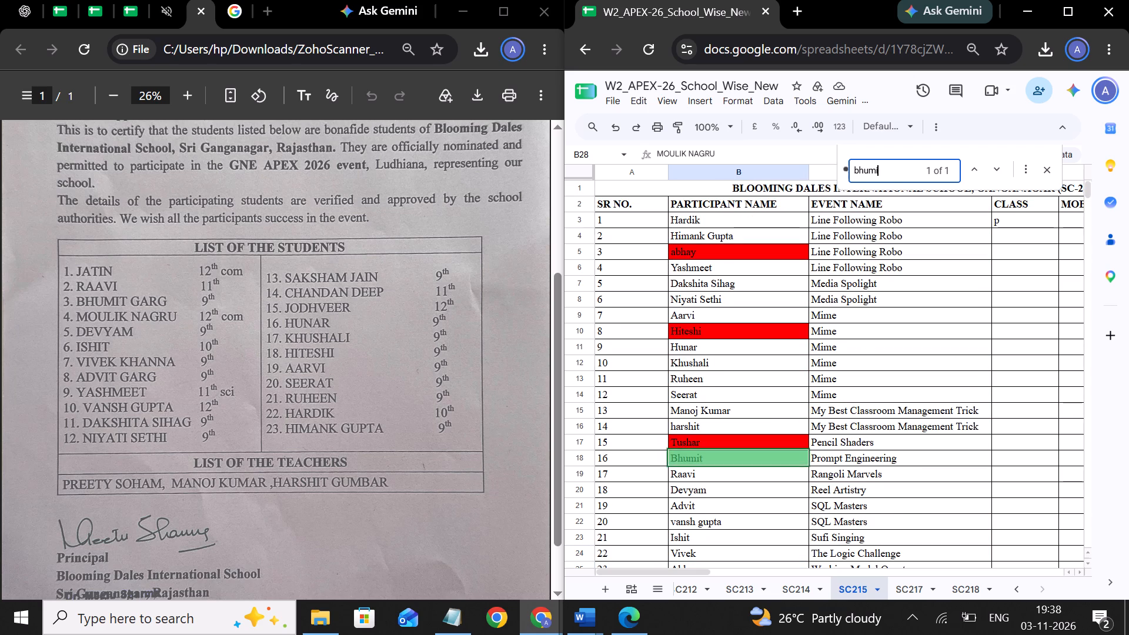
{"action": "type", "text": "moulik"}
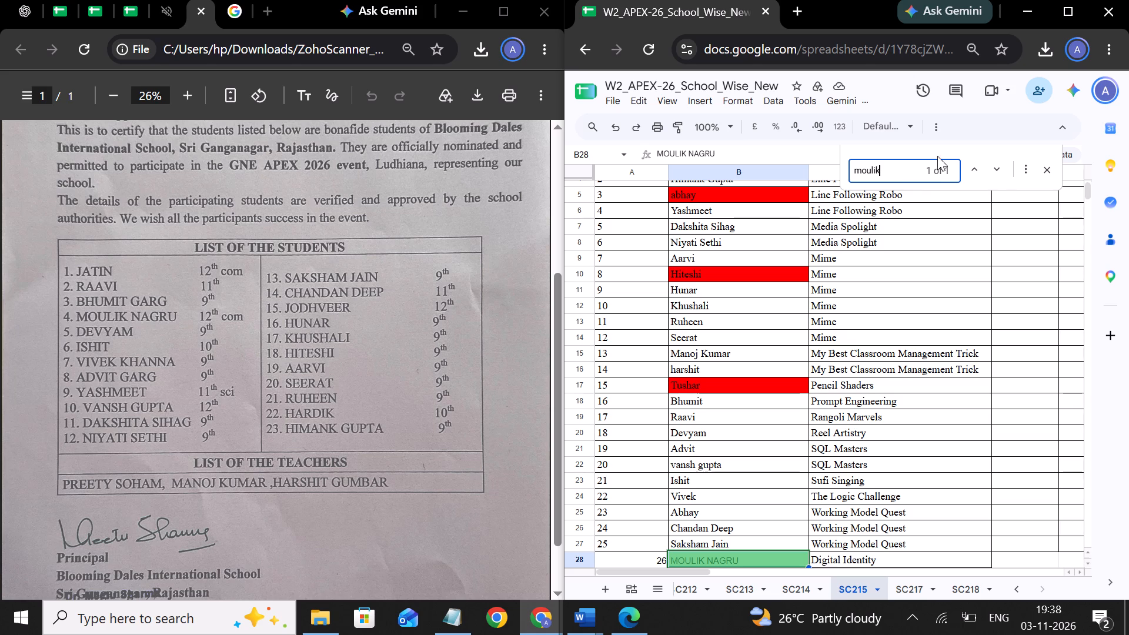
{"action": "double_click", "coordinate": [905, 167]}
{"action": "key", "text": "BackSpace"}
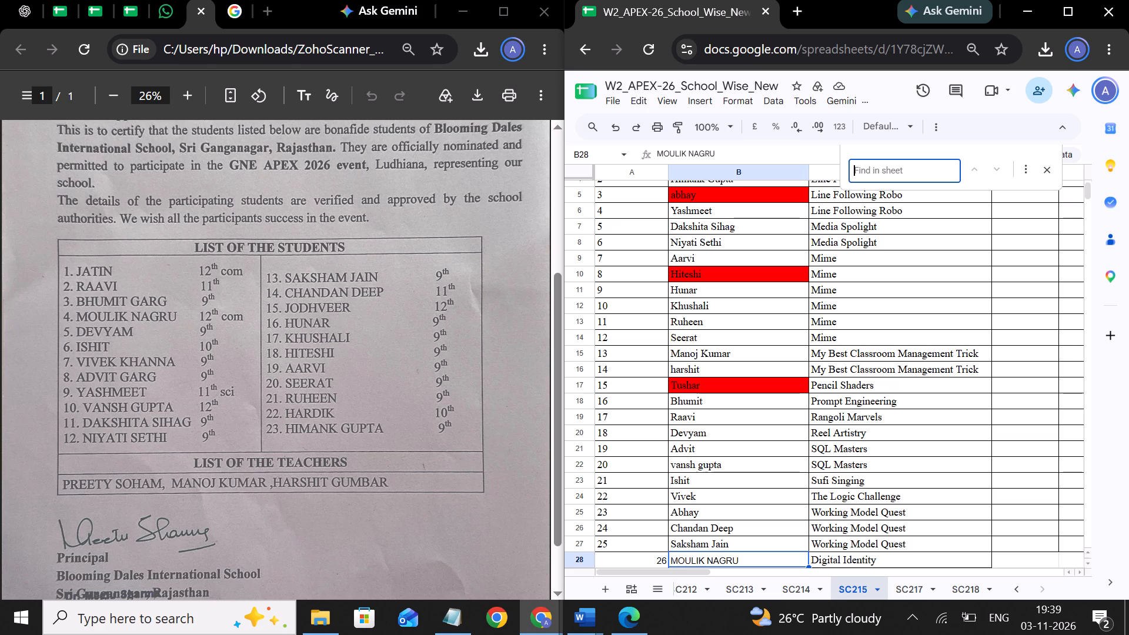
{"action": "type", "text": "devyam"}
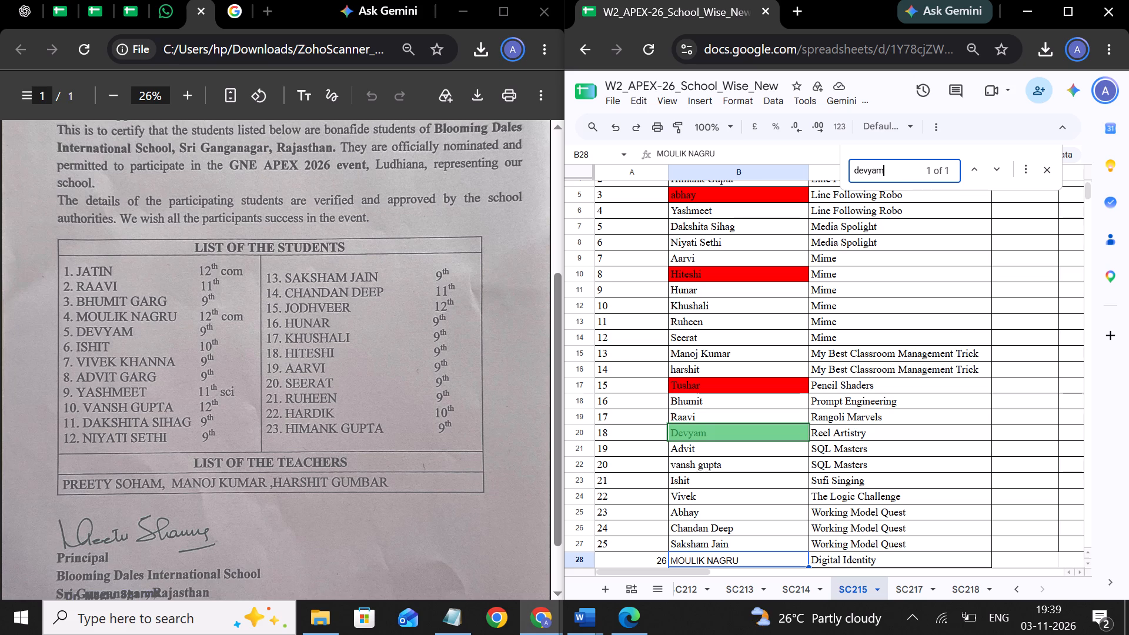
Search the SC215 sheet for ishit and vivek, the sixth and seventh students in the authority letter.
{"action": "double_click", "coordinate": [897, 171]}
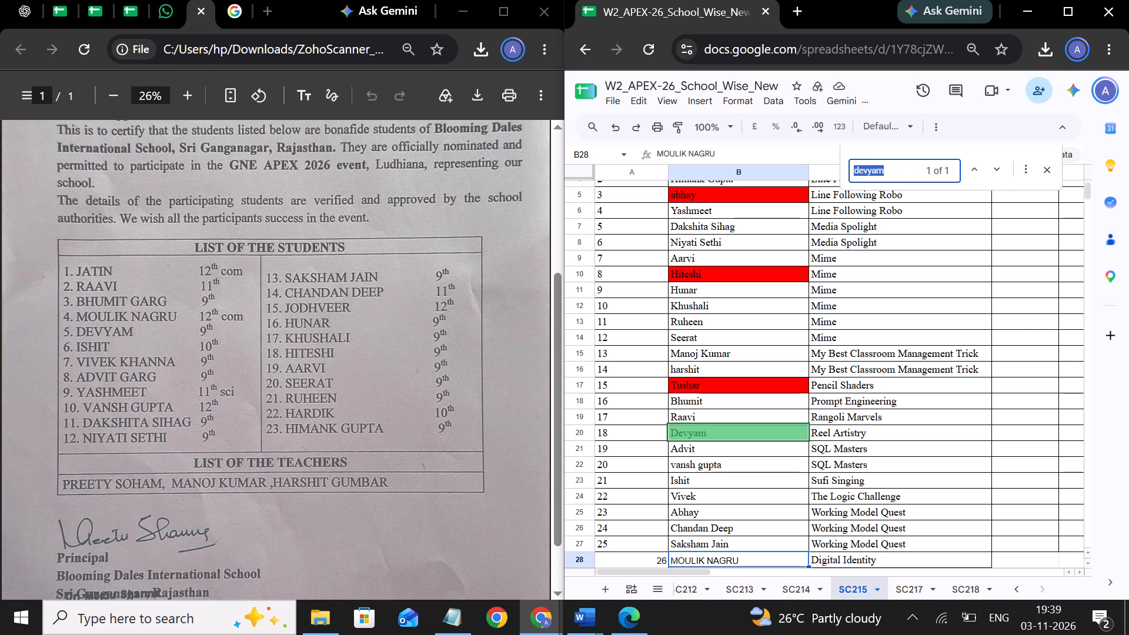
{"action": "key", "text": "BackSpace"}
{"action": "type", "text": "ishit"}
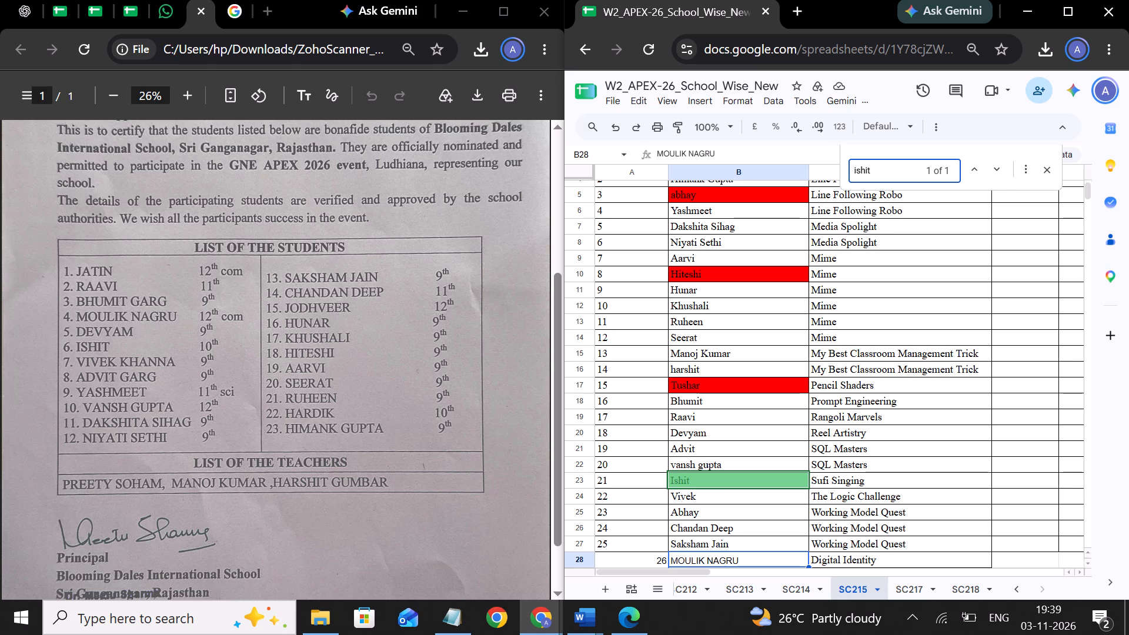
{"action": "double_click", "coordinate": [893, 171]}
{"action": "key", "text": "BackSpace"}
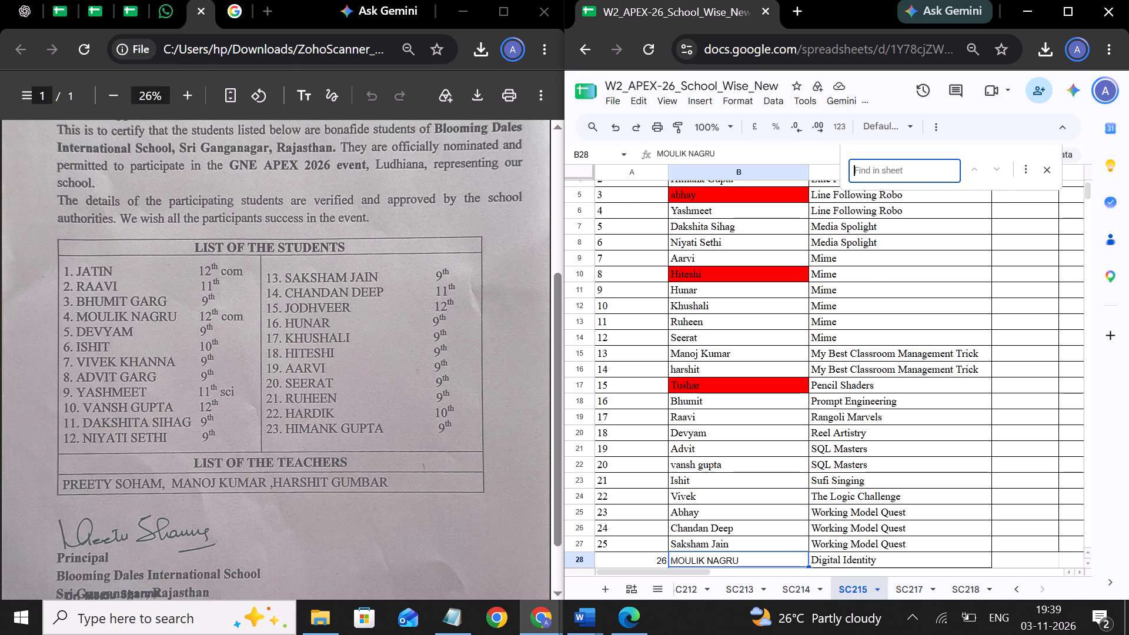
{"action": "type", "text": "vivek"}
{"action": "key", "text": "space"}
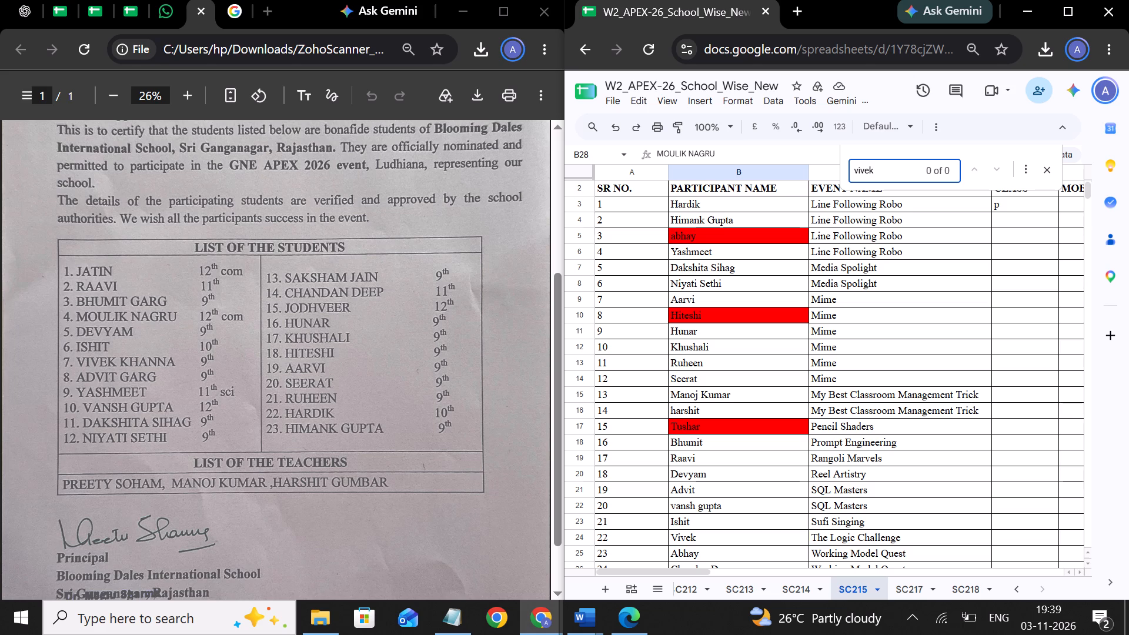
{"action": "key", "text": "BackSpace"}
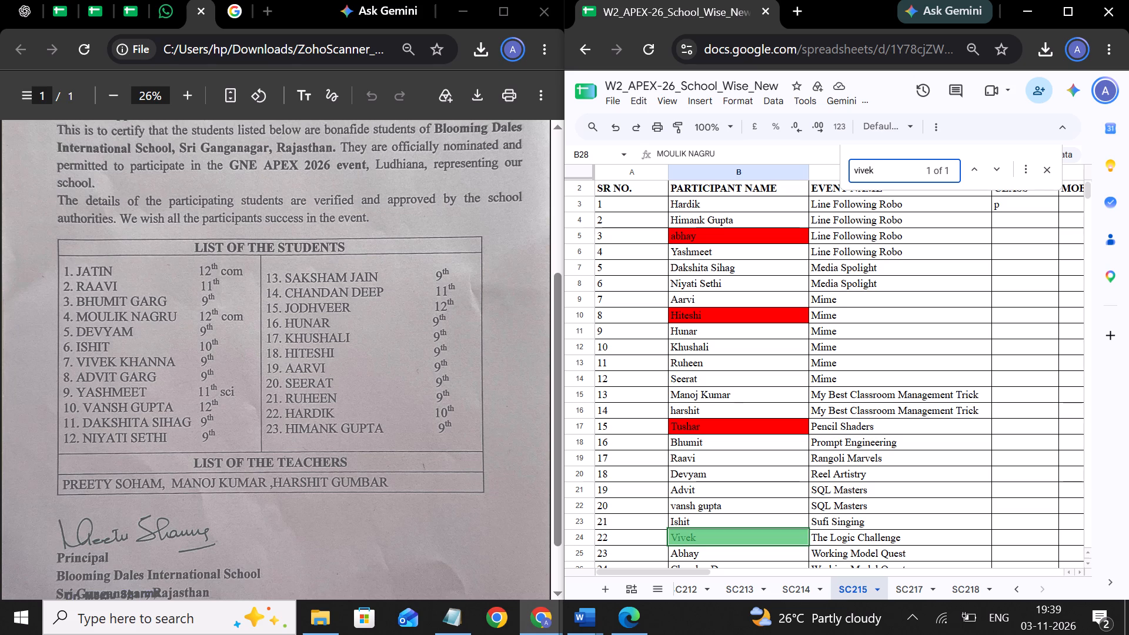
Search the SC215 sheet for advit, the eighth student in the authority letter.
{"action": "key", "text": "BackSpace"}
{"action": "key", "text": "BackSpace"}
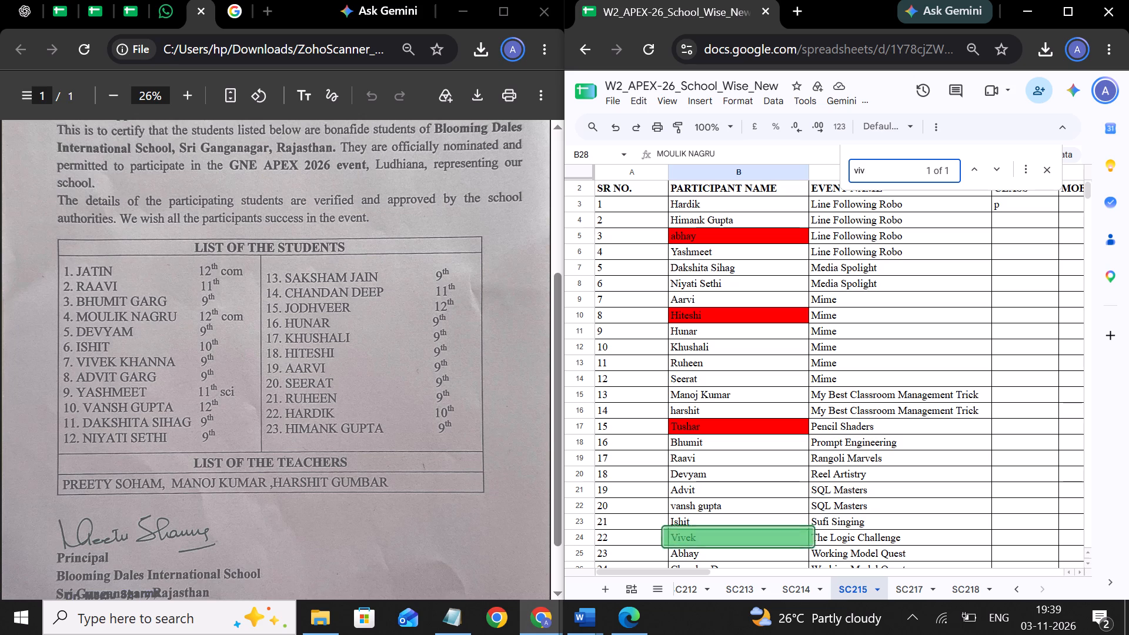
{"action": "key", "text": "BackSpace"}
{"action": "key", "text": "BackSpace"}
{"action": "key", "text": "BackSpace"}
{"action": "type", "text": "advu"}
{"action": "key", "text": "BackSpace"}
{"action": "type", "text": "it"}
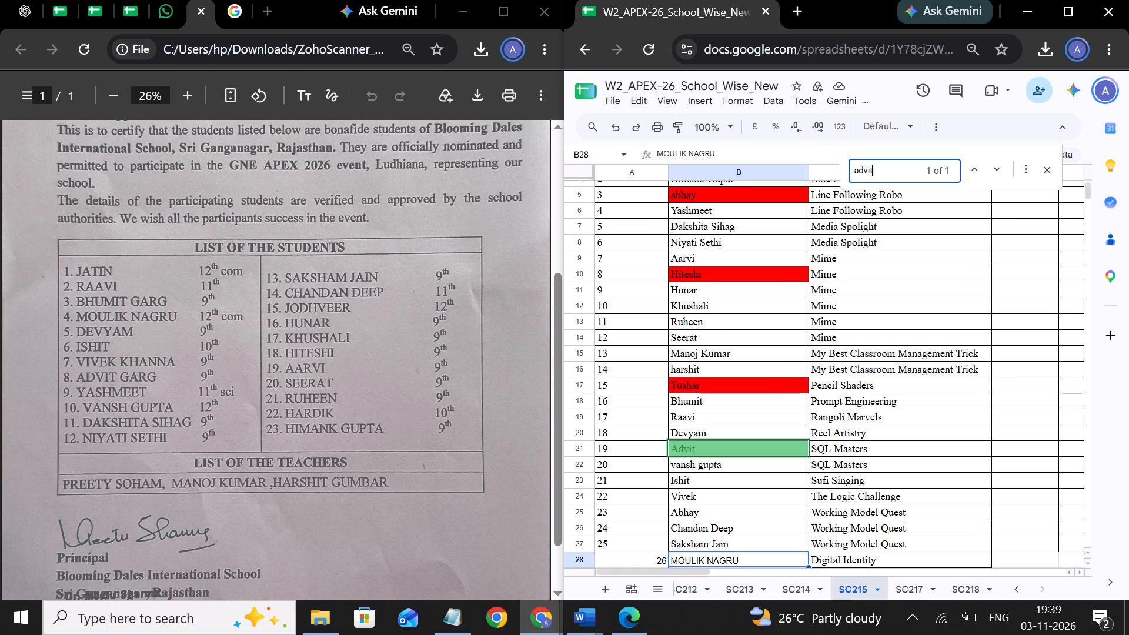
Search the SC215 sheet for yashmeet, the ninth student in the letter, using the letter's exact spelling.
{"action": "key", "text": "BackSpace"}
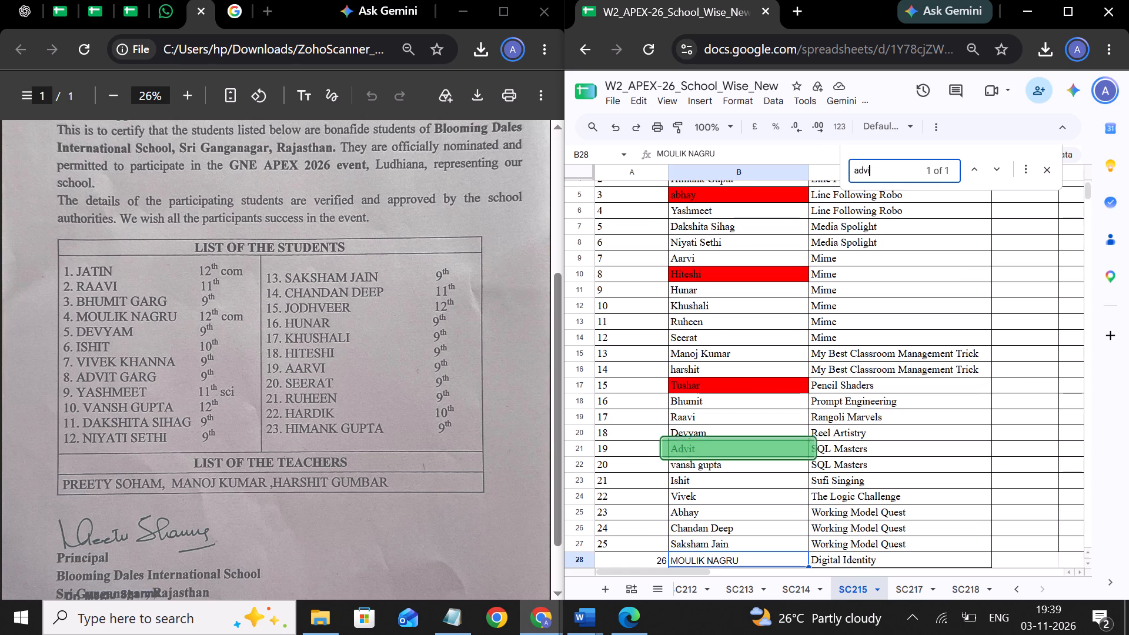
{"action": "key", "text": "BackSpace"}
{"action": "key", "text": "BackSpace"}
{"action": "key", "text": "BackSpace"}
{"action": "key", "text": "BackSpace"}
{"action": "type", "text": "yasmeet"}
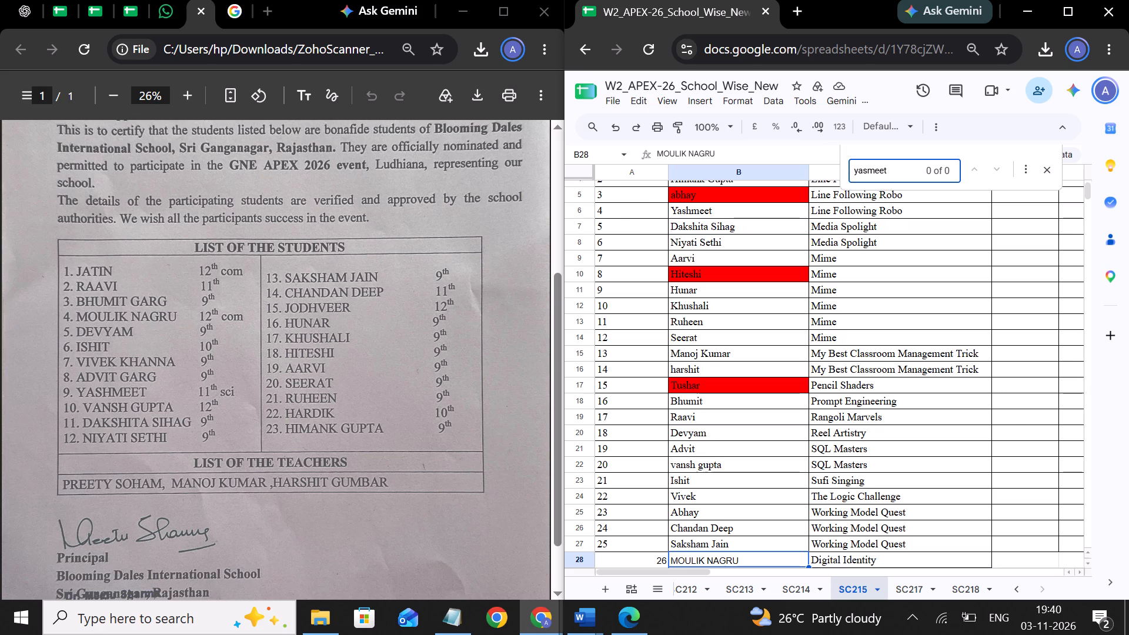
{"action": "key", "text": "Left"}
{"action": "key", "text": "Left"}
{"action": "key", "text": "Left"}
{"action": "key", "text": "Left"}
{"action": "key", "text": "h"}
{"action": "key", "text": "Right"}
{"action": "key", "text": "Right"}
{"action": "key", "text": "Right"}
{"action": "key", "text": "Right"}
{"action": "key", "text": "Right"}
{"action": "key", "text": "Right"}
{"action": "key", "text": "Right"}
{"action": "key", "text": "Right"}
{"action": "key", "text": "Right"}
{"action": "key", "text": "Right"}
{"action": "key", "text": "Right"}
{"action": "key", "text": "Right"}
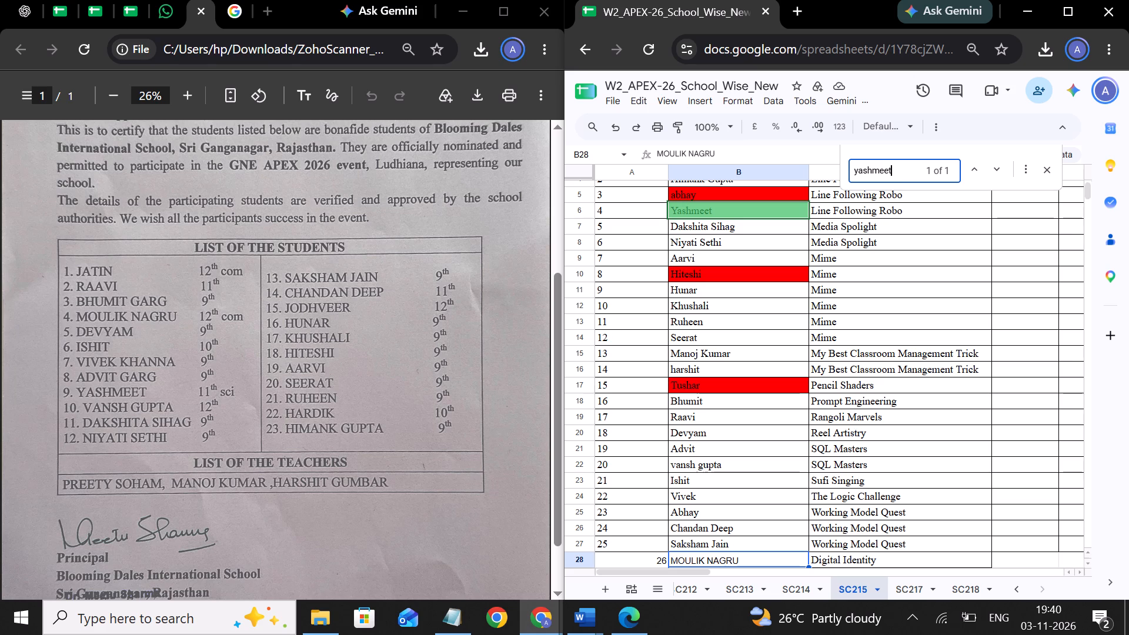
Search the SC215 sheet for vans and dakshi to locate the tenth and eleventh students in the letter.
{"action": "key", "text": "BackSpace"}
{"action": "key", "text": "BackSpace"}
{"action": "key", "text": "BackSpace"}
{"action": "key", "text": "BackSpace"}
{"action": "key", "text": "BackSpace"}
{"action": "key", "text": "BackSpace"}
{"action": "key", "text": "BackSpace"}
{"action": "key", "text": "BackSpace"}
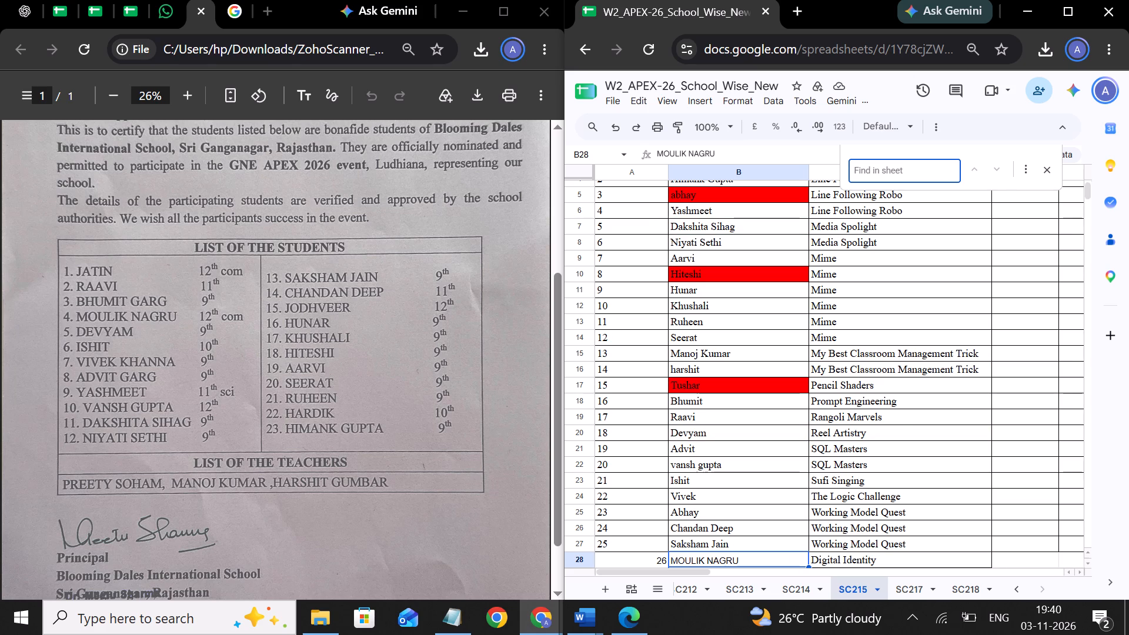
{"action": "type", "text": "vans"}
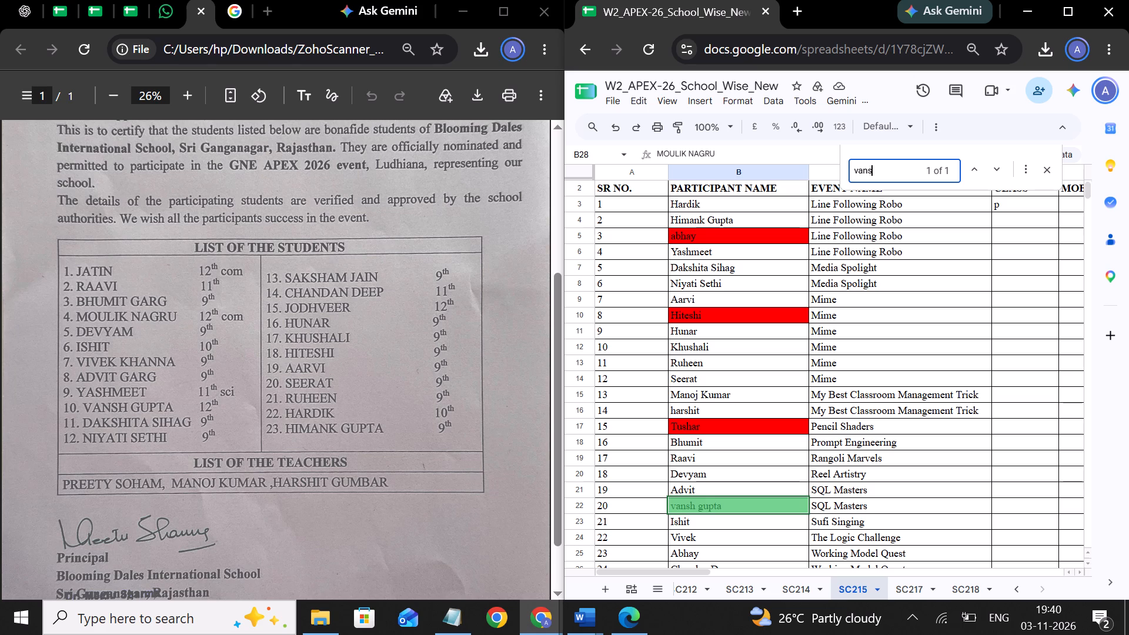
{"action": "key", "text": "BackSpace"}
{"action": "key", "text": "BackSpace"}
{"action": "key", "text": "BackSpace"}
{"action": "key", "text": "BackSpace"}
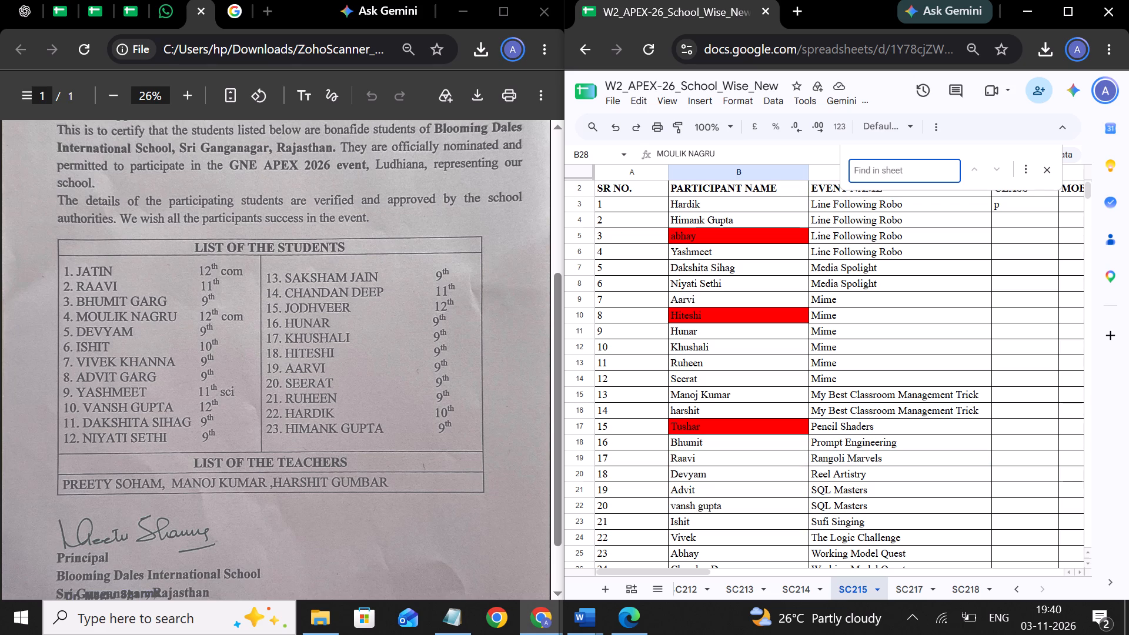
{"action": "type", "text": "dakshi"}
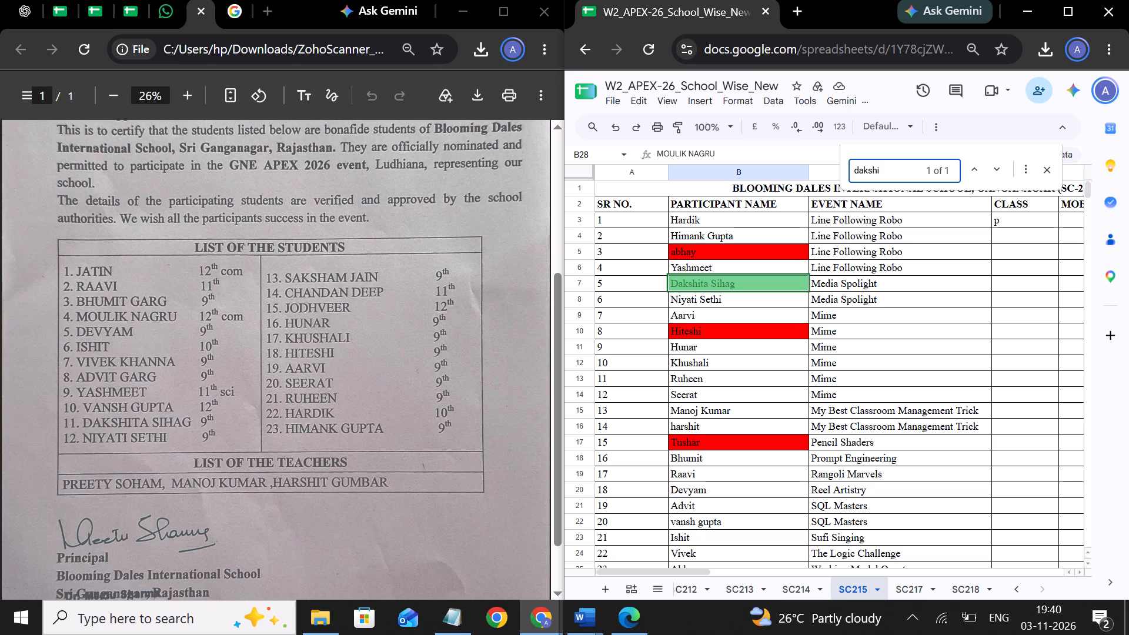
Search the SC215 sheet for niyati, the twelfth student in the authority letter.
{"action": "key", "text": "BackSpace"}
{"action": "key", "text": "BackSpace"}
{"action": "key", "text": "BackSpace"}
{"action": "key", "text": "BackSpace"}
{"action": "key", "text": "BackSpace"}
{"action": "key", "text": "BackSpace"}
{"action": "key", "text": "BackSpace"}
{"action": "key", "text": "BackSpace"}
{"action": "key", "text": "BackSpace"}
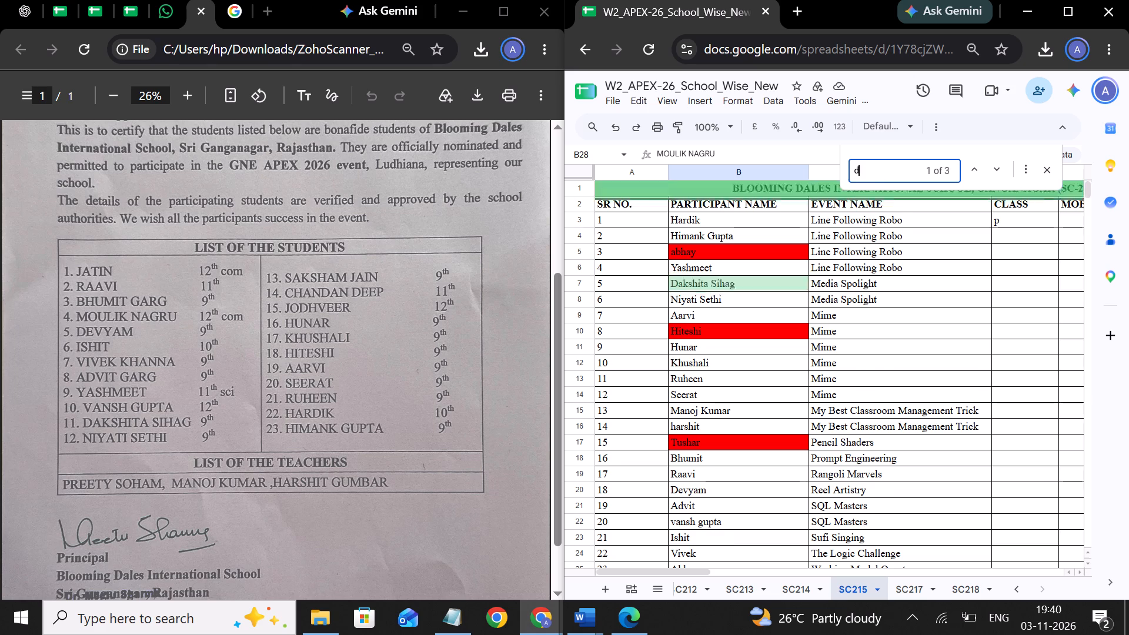
{"action": "type", "text": "niya"}
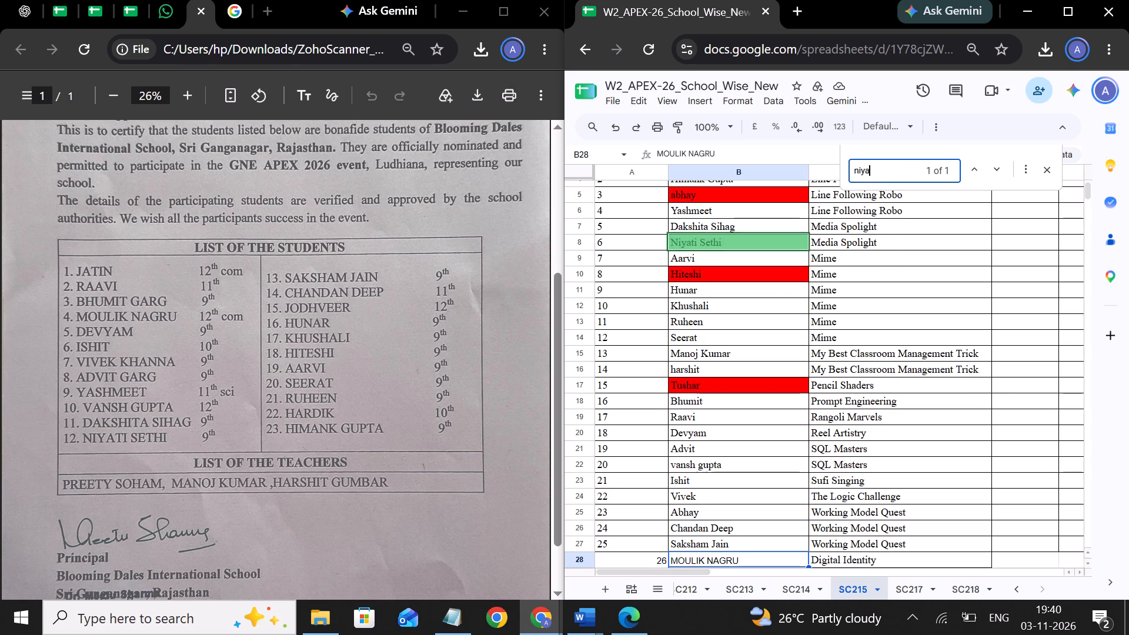
{"action": "type", "text": "ti"}
Search the SC215 sheet for saksham, the thirteenth student in the authority letter.
{"action": "key", "text": "BackSpace"}
{"action": "key", "text": "BackSpace"}
{"action": "key", "text": "BackSpace"}
{"action": "key", "text": "BackSpace"}
{"action": "key", "text": "BackSpace"}
{"action": "key", "text": "BackSpace"}
{"action": "key", "text": "BackSpace"}
{"action": "key", "text": "BackSpace"}
{"action": "key", "text": "BackSpace"}
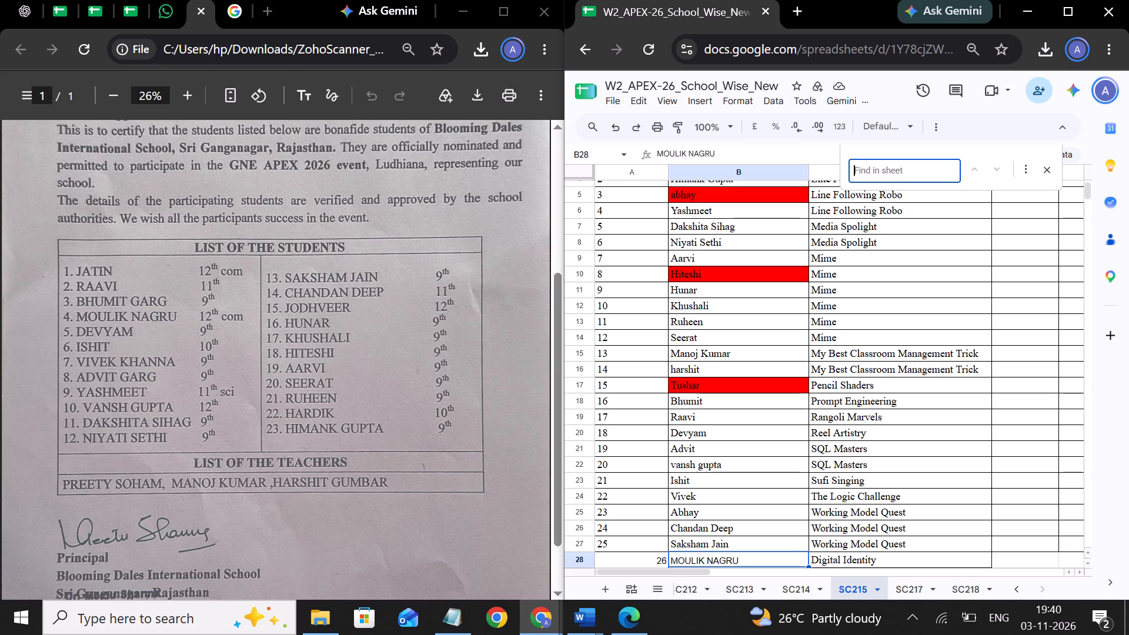
{"action": "type", "text": "saksham"}
Search the SC215 sheet for chandan, the fourteenth student in the authority letter.
{"action": "key", "text": "BackSpace"}
{"action": "key", "text": "BackSpace"}
{"action": "key", "text": "BackSpace"}
{"action": "key", "text": "BackSpace"}
{"action": "key", "text": "BackSpace"}
{"action": "key", "text": "BackSpace"}
{"action": "key", "text": "BackSpace"}
{"action": "key", "text": "BackSpace"}
{"action": "key", "text": "BackSpace"}
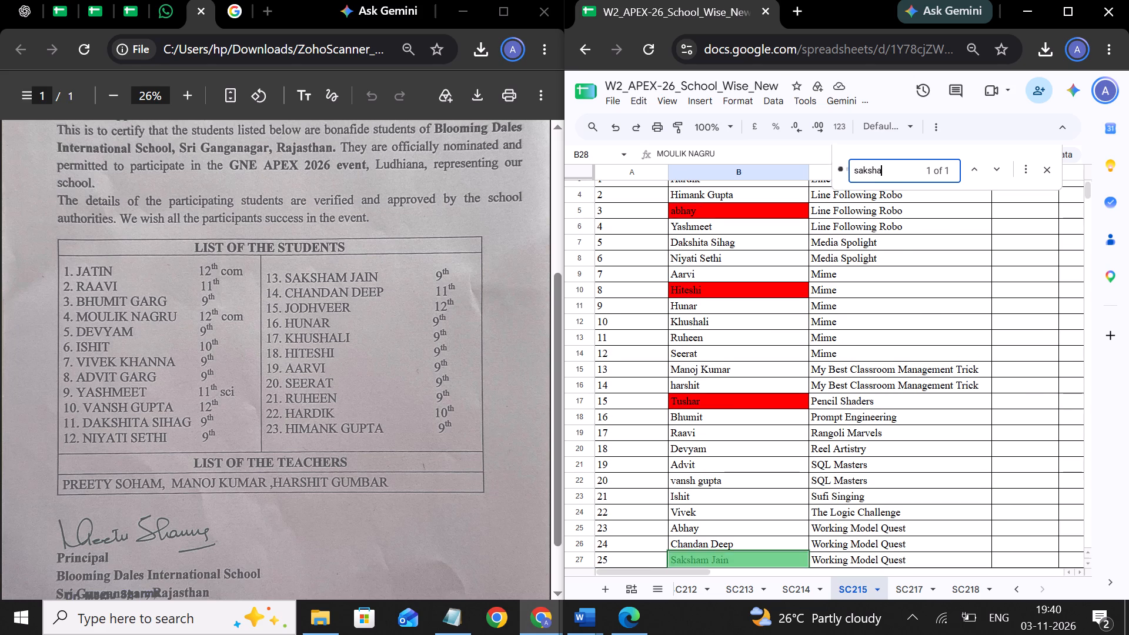
{"action": "type", "text": "chn"}
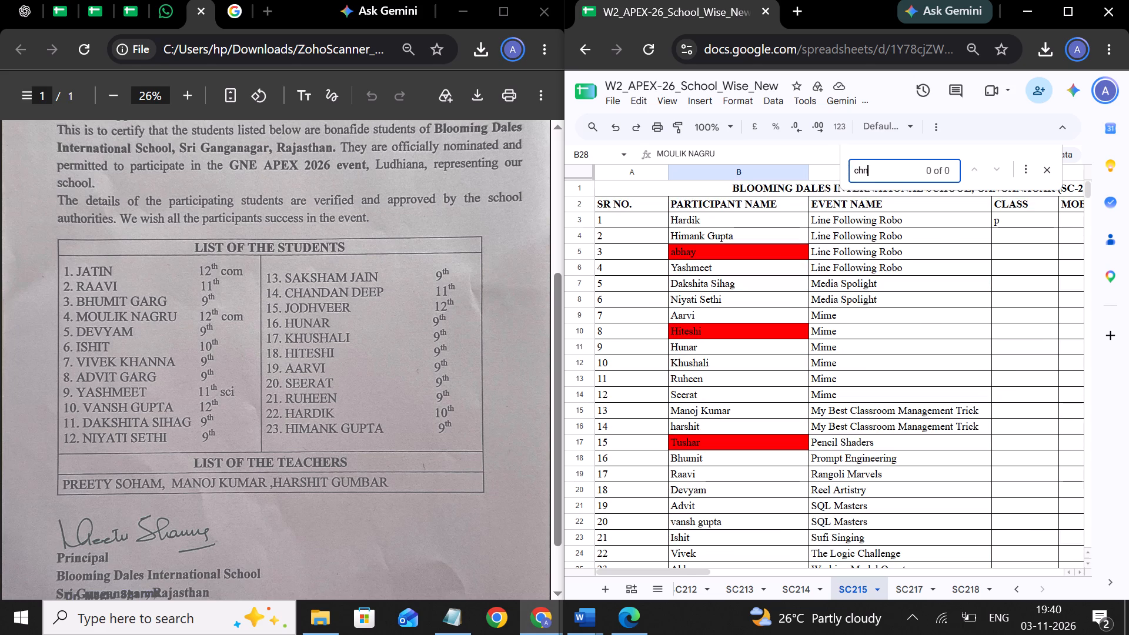
{"action": "key", "text": "BackSpace"}
{"action": "type", "text": "andee"}
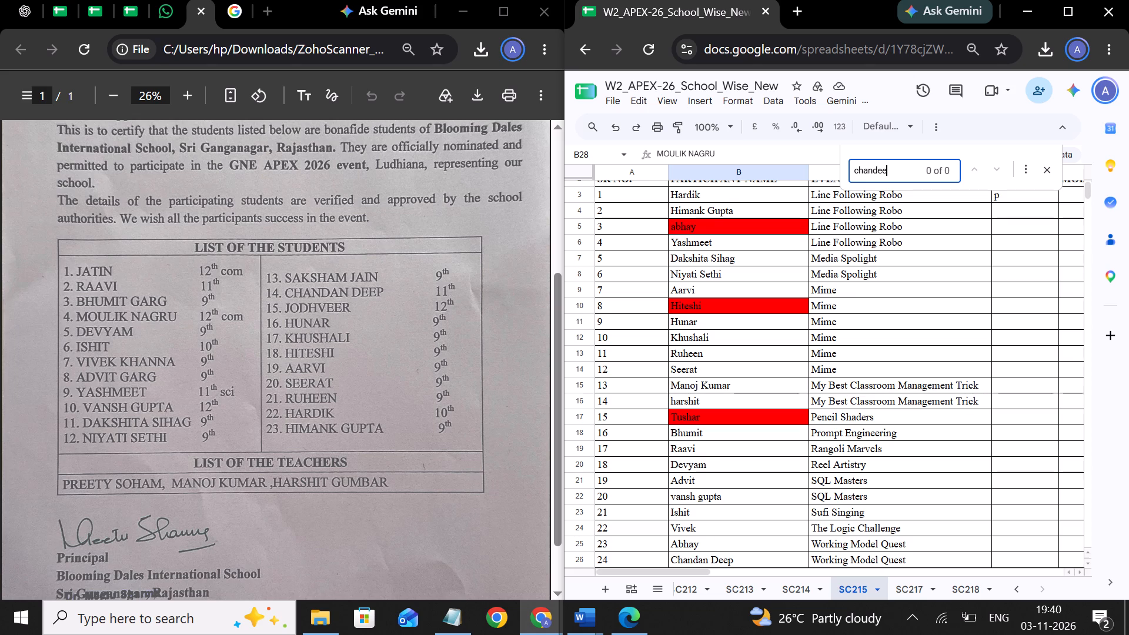
{"action": "key", "text": "BackSpace"}
{"action": "key", "text": "BackSpace"}
{"action": "key", "text": "BackSpace"}
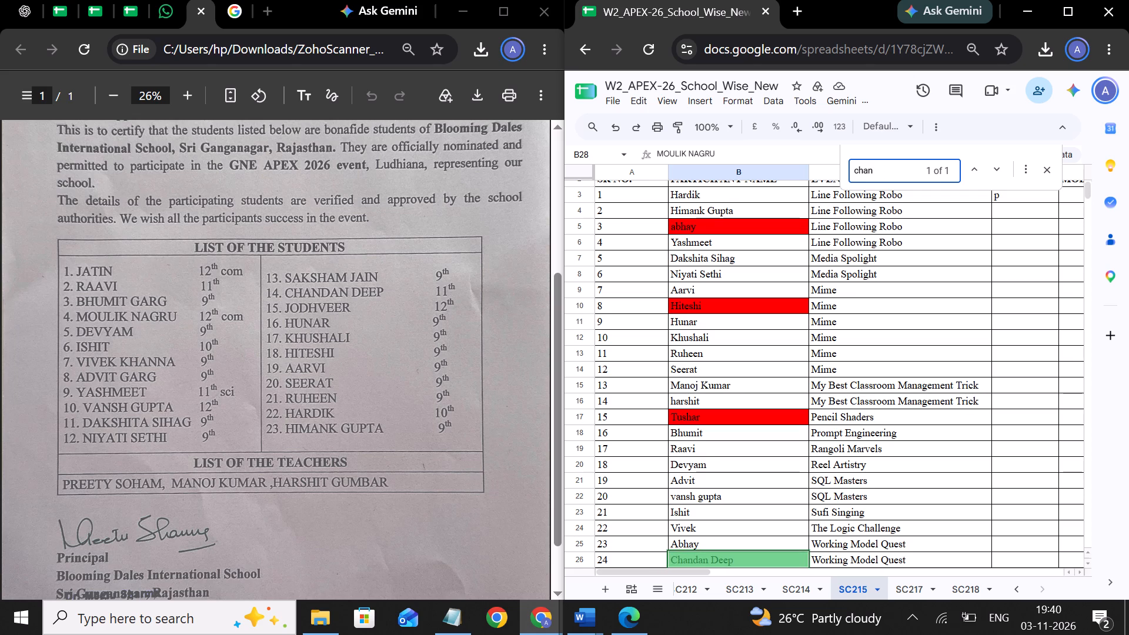
{"action": "type", "text": "dan"}
Look through the Hacknauts-2.0 submission, selected participants and selection messages spreadsheets to review their team lists.
{"action": "left_click", "coordinate": [55, 10]}
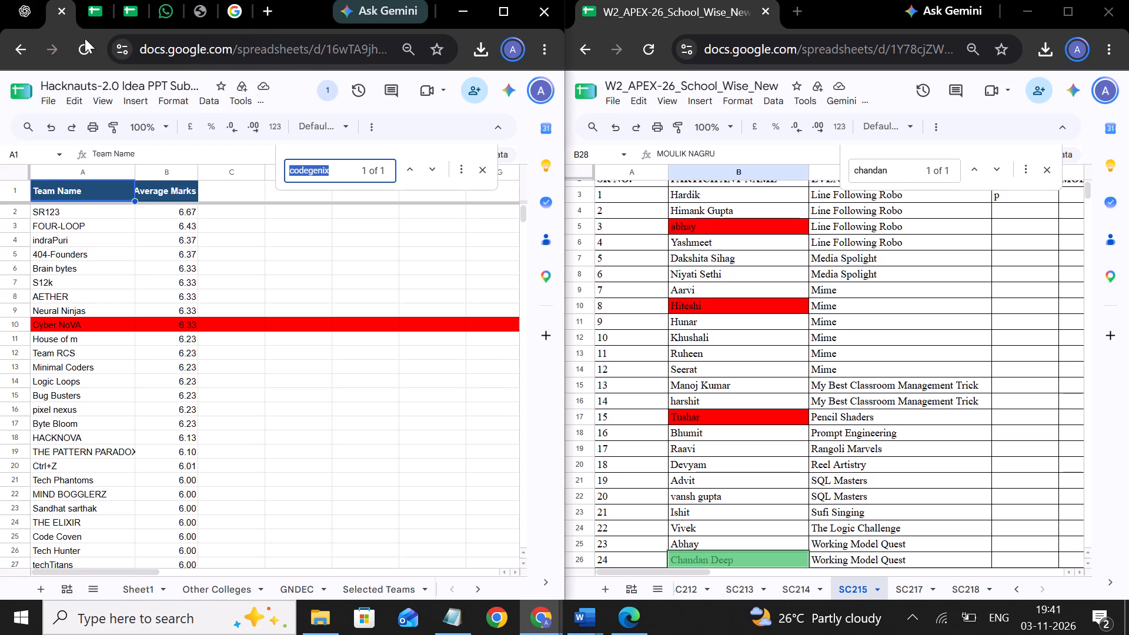
{"action": "scroll", "coordinate": [163, 269], "scroll_direction": "right", "scroll_amount": 1}
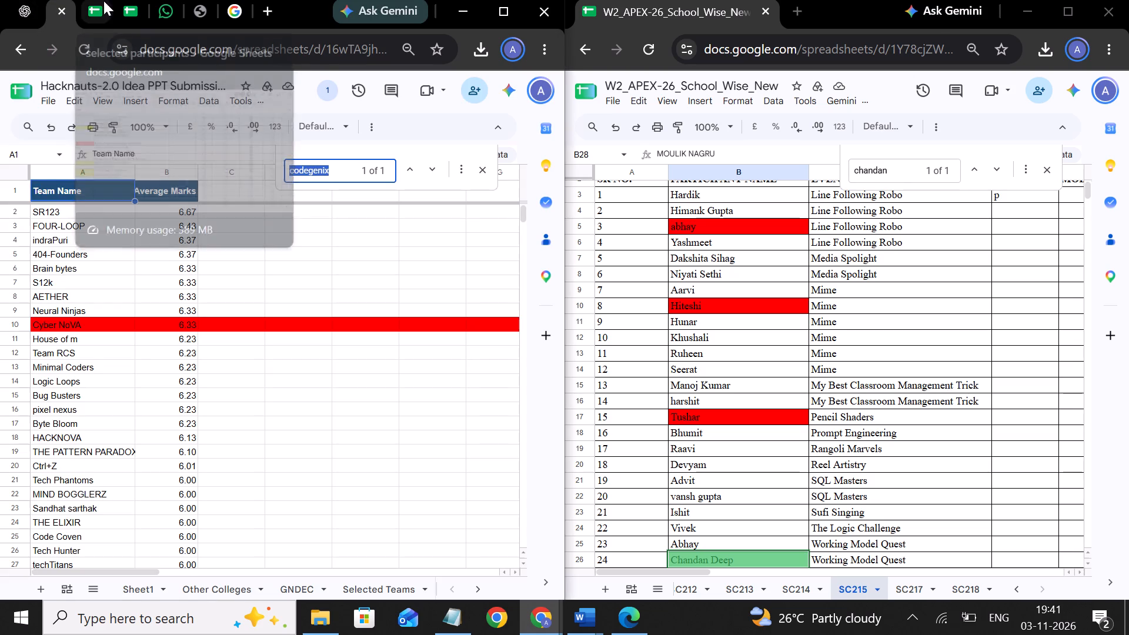
{"action": "left_click", "coordinate": [95, 6]}
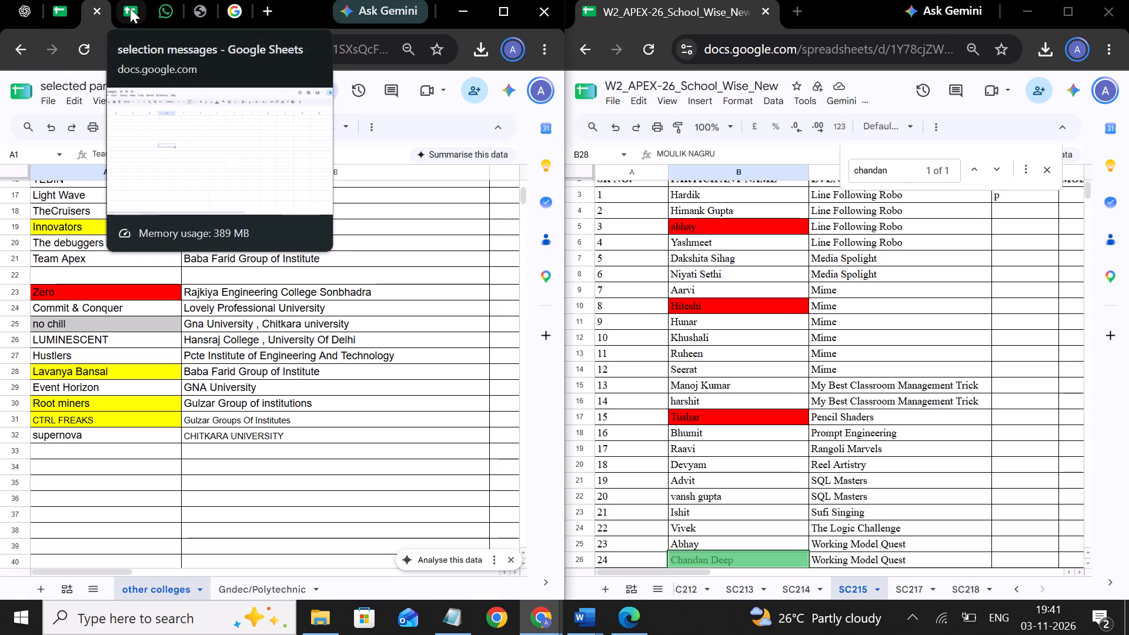
{"action": "left_click", "coordinate": [128, 7]}
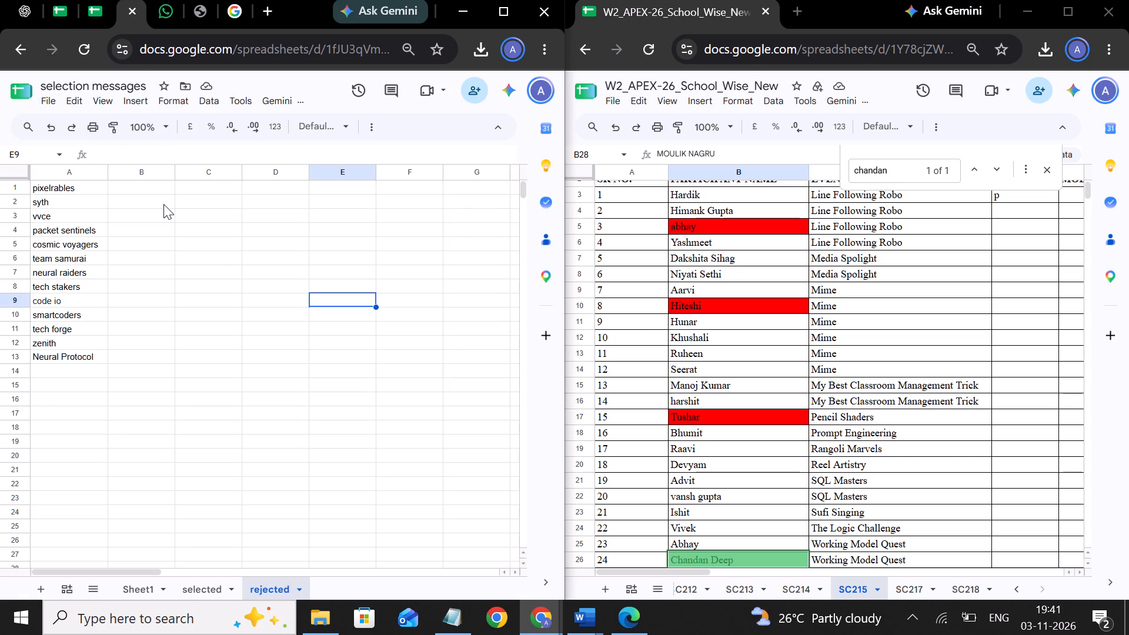
{"action": "scroll", "coordinate": [163, 204], "scroll_direction": "right", "scroll_amount": 2}
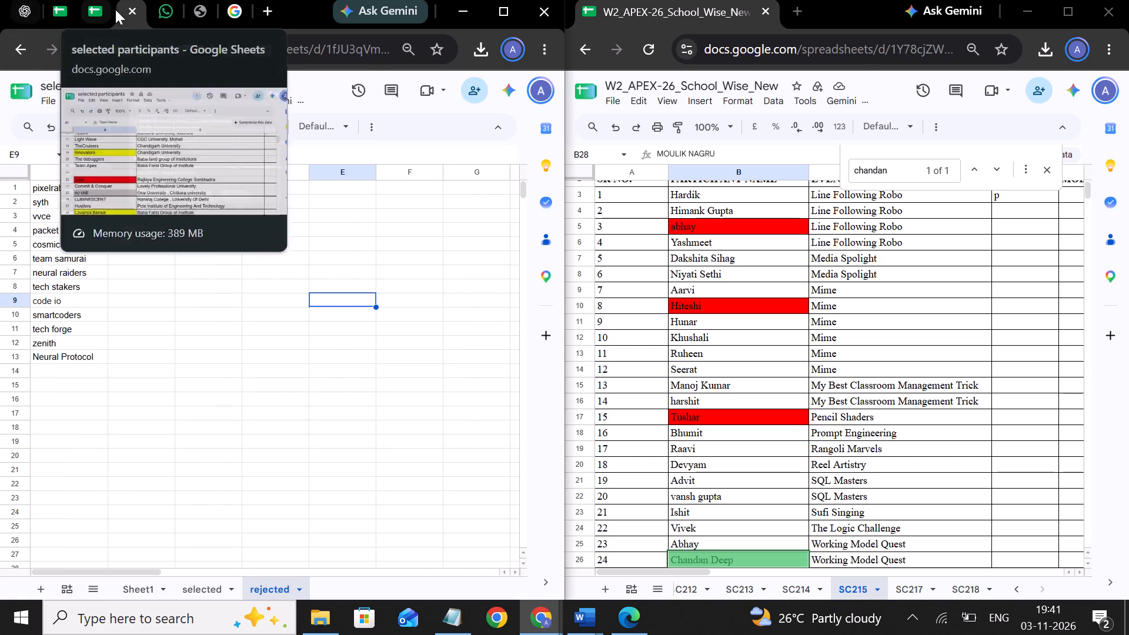
{"action": "left_click", "coordinate": [92, 9]}
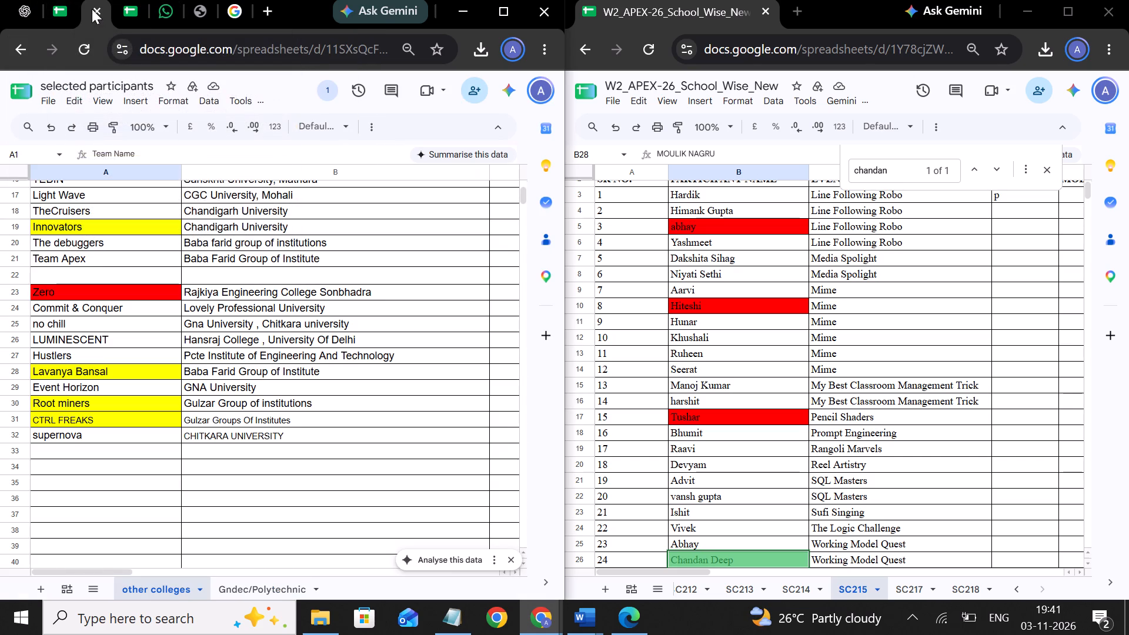
{"action": "scroll", "coordinate": [178, 275], "scroll_direction": "up", "scroll_amount": 3}
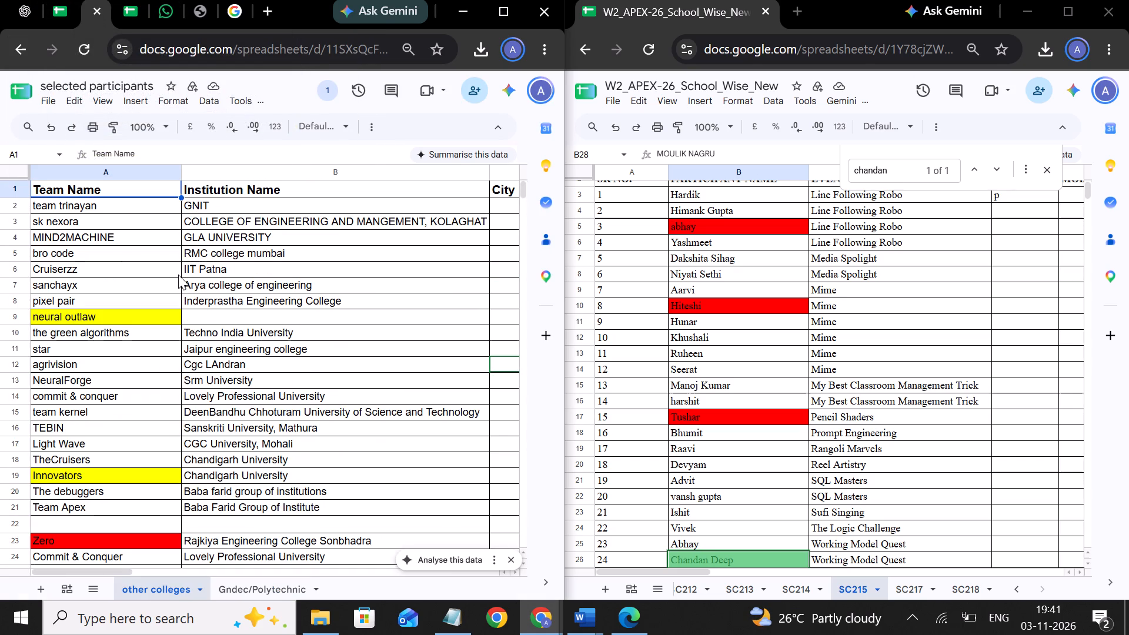
{"action": "scroll", "coordinate": [178, 275], "scroll_direction": "up", "scroll_amount": 1}
{"action": "left_click", "coordinate": [57, 4]}
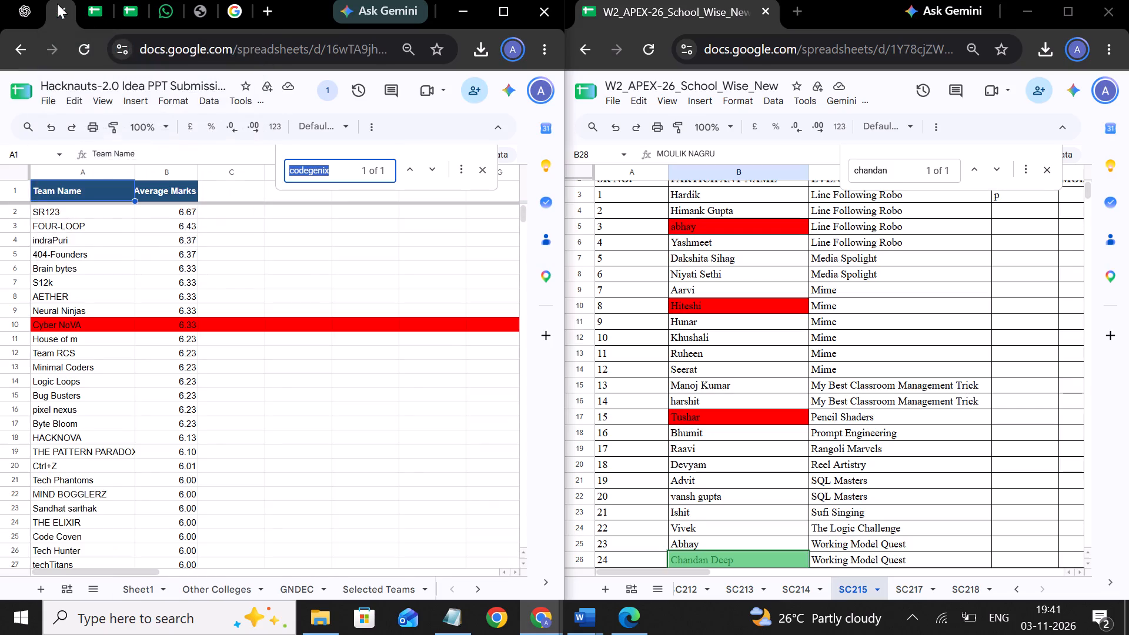
{"action": "scroll", "coordinate": [220, 279], "scroll_direction": "down", "scroll_amount": 2}
{"action": "scroll", "coordinate": [220, 279], "scroll_direction": "up", "scroll_amount": 3}
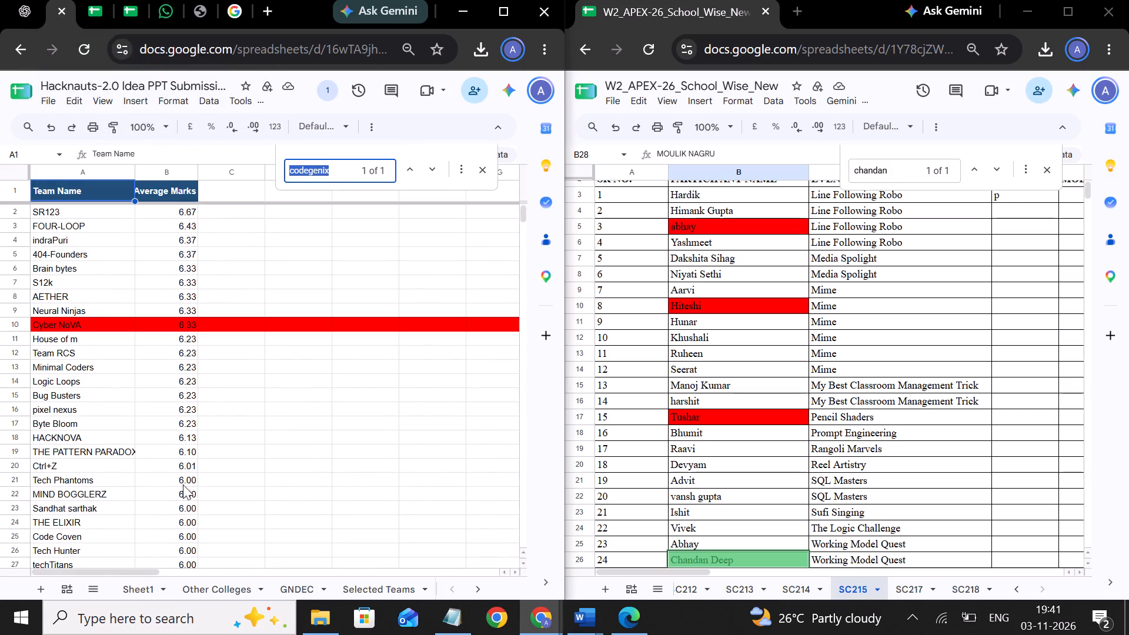
Examine the CodeGenix row across Sheet1 of the Hacknauts-2.0 submission spreadsheet, including its member details and file link.
{"action": "left_click", "coordinate": [140, 591]}
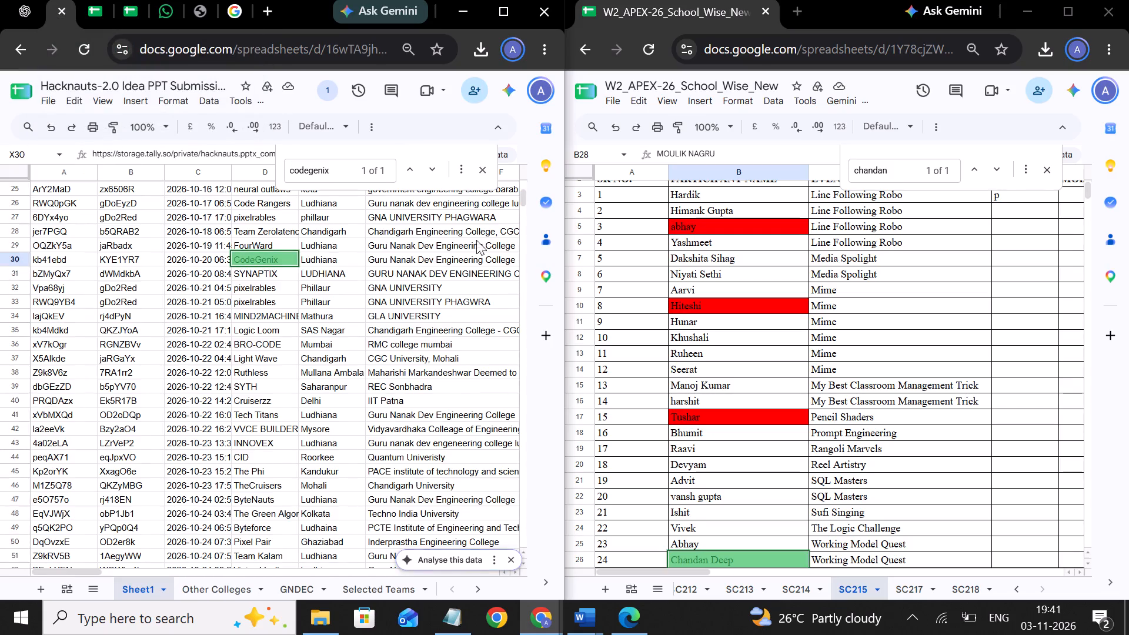
{"action": "scroll", "coordinate": [403, 272], "scroll_direction": "left", "scroll_amount": 5}
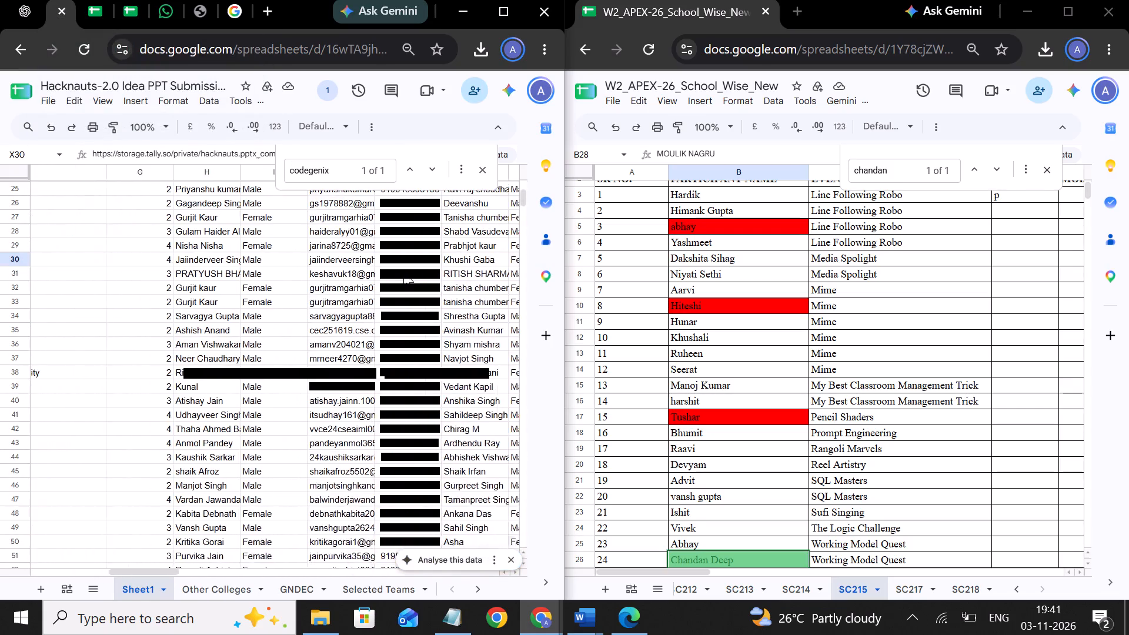
{"action": "scroll", "coordinate": [403, 272], "scroll_direction": "left", "scroll_amount": 5}
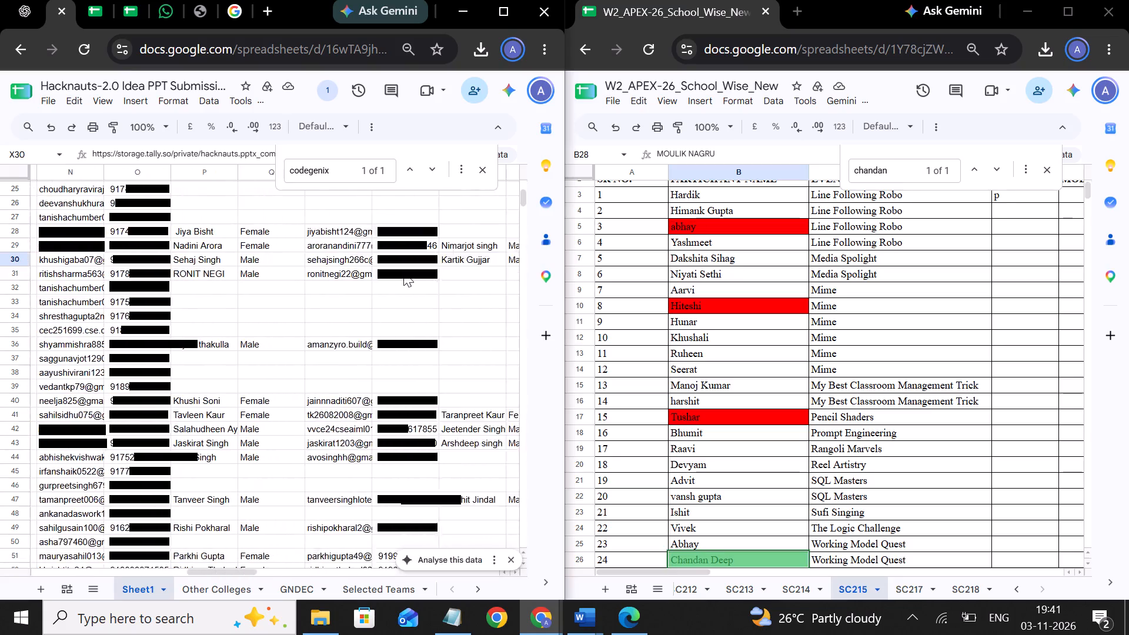
{"action": "scroll", "coordinate": [403, 272], "scroll_direction": "left", "scroll_amount": 2}
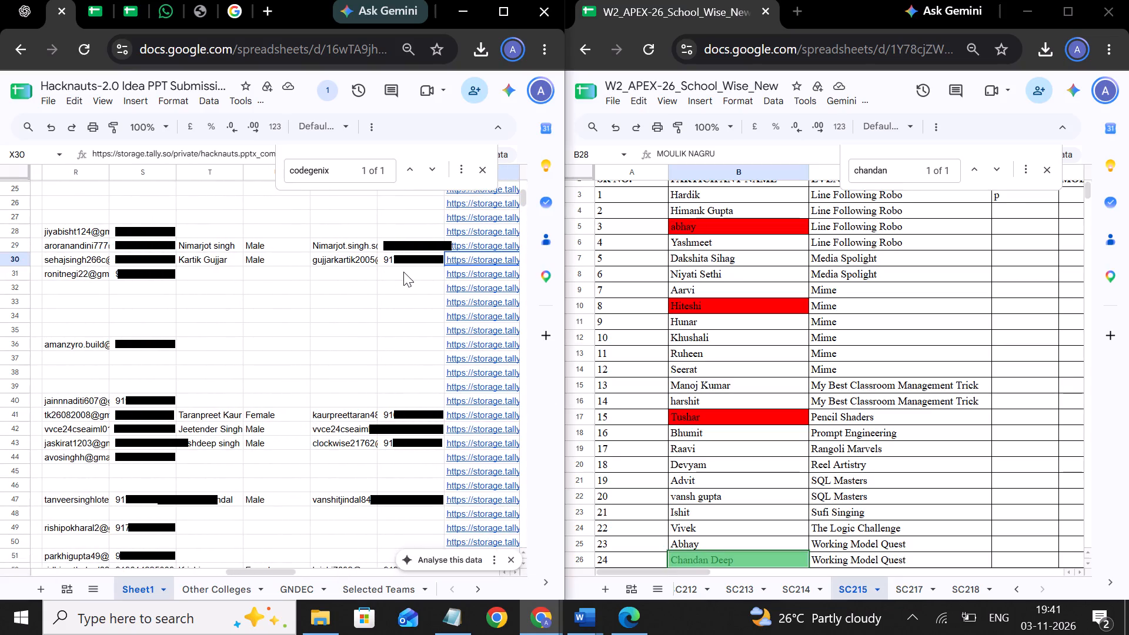
{"action": "scroll", "coordinate": [241, 277], "scroll_direction": "right", "scroll_amount": 5}
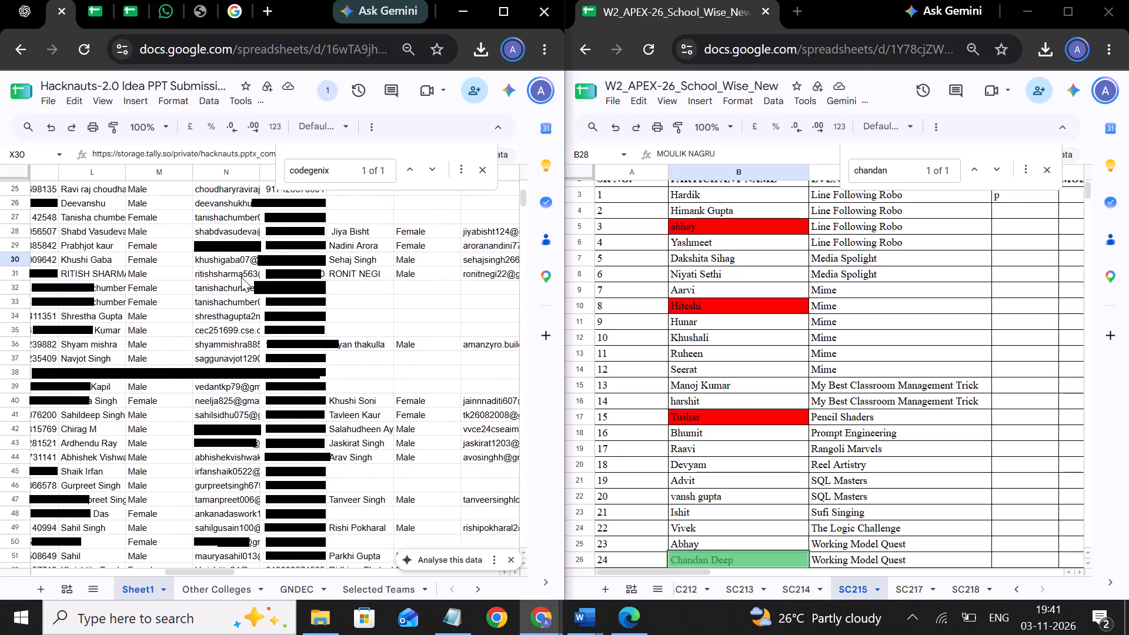
{"action": "scroll", "coordinate": [241, 277], "scroll_direction": "right", "scroll_amount": 4}
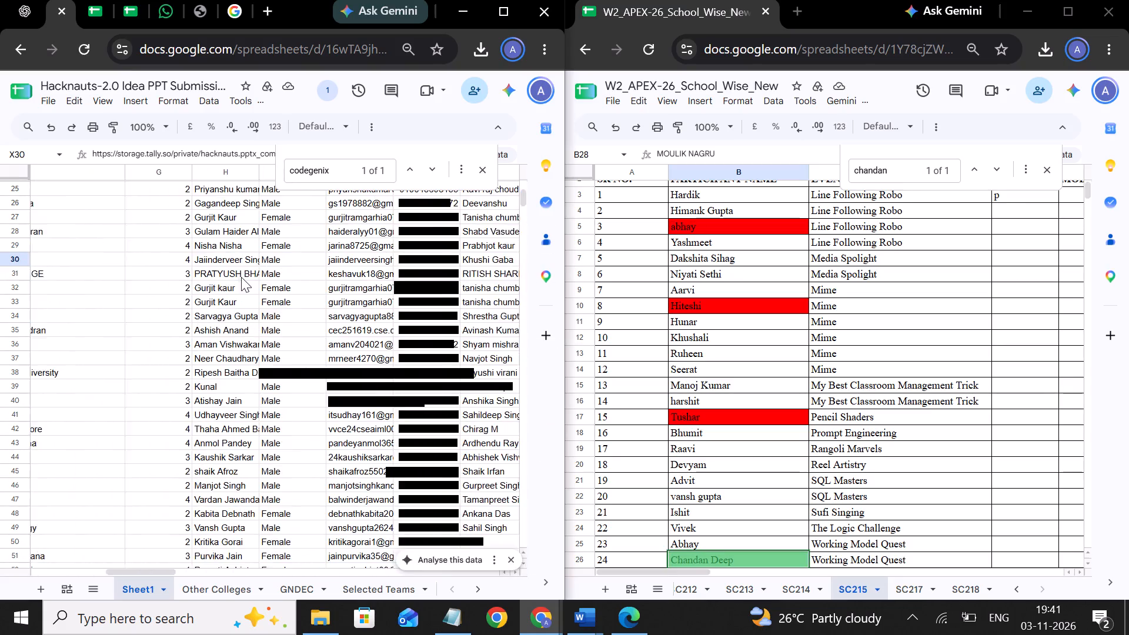
{"action": "scroll", "coordinate": [241, 277], "scroll_direction": "right", "scroll_amount": 5}
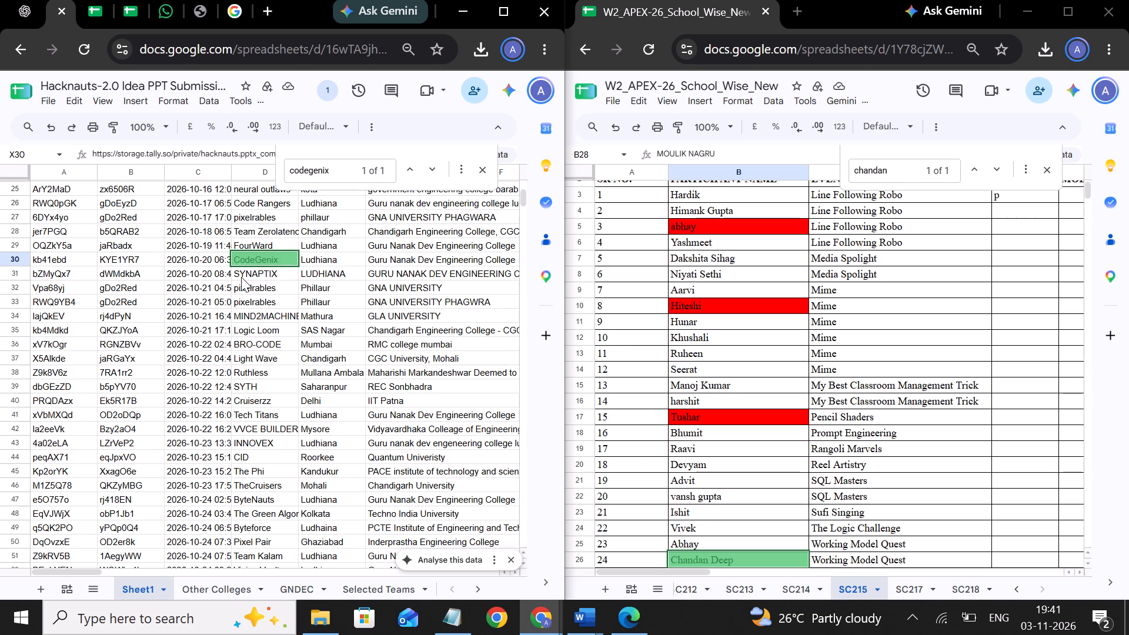
Clear the codegenix search in Sheet1 and select the CodeGenix team's institution cell.
{"action": "left_click", "coordinate": [330, 171]}
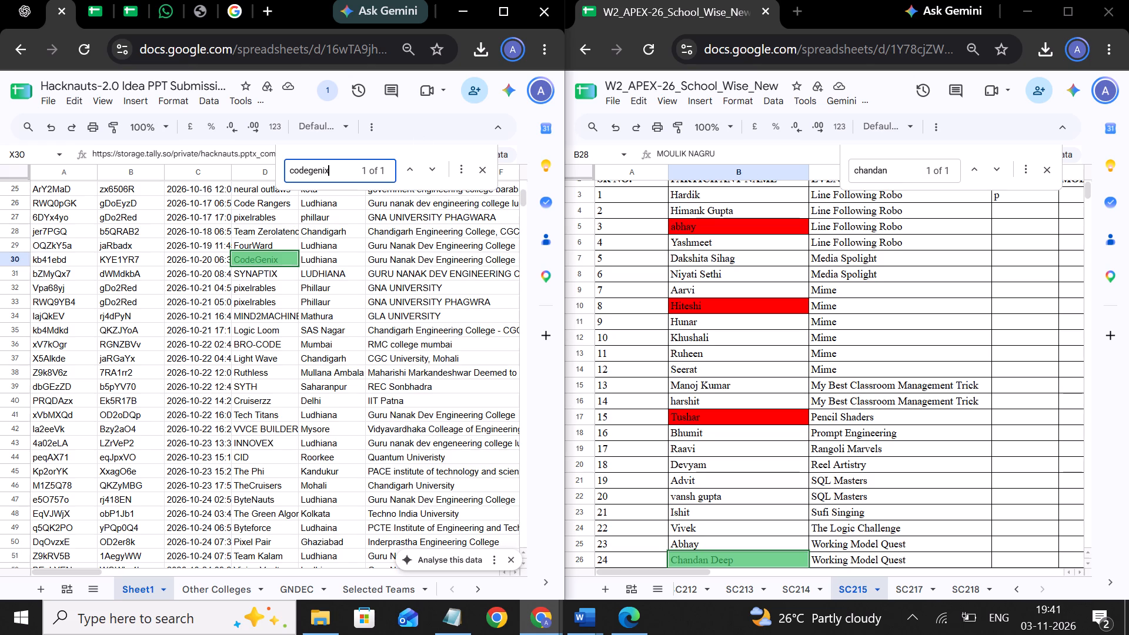
{"action": "key", "text": "BackSpace"}
{"action": "scroll", "coordinate": [451, 273], "scroll_direction": "left", "scroll_amount": 2}
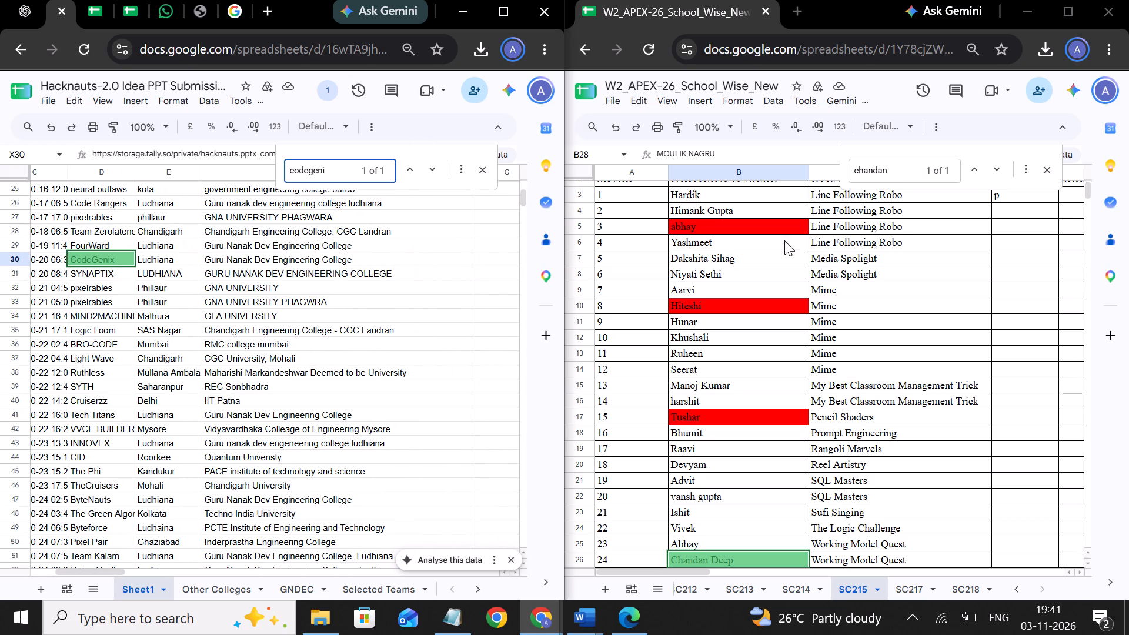
{"action": "left_click", "coordinate": [841, 294]}
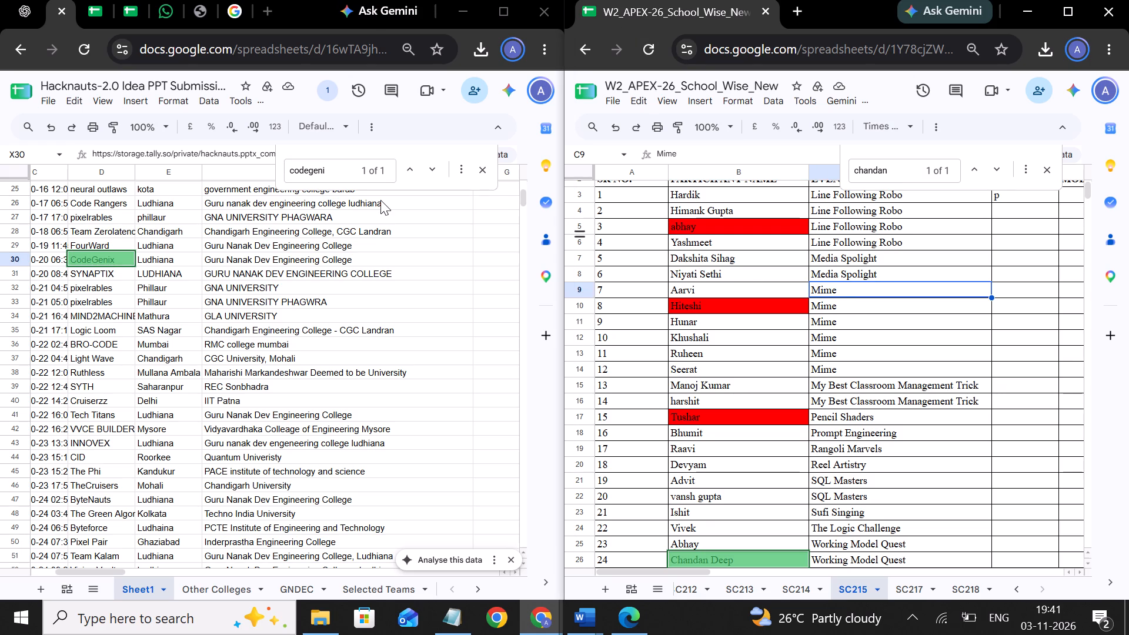
{"action": "double_click", "coordinate": [327, 169]}
{"action": "key", "text": "BackSpace"}
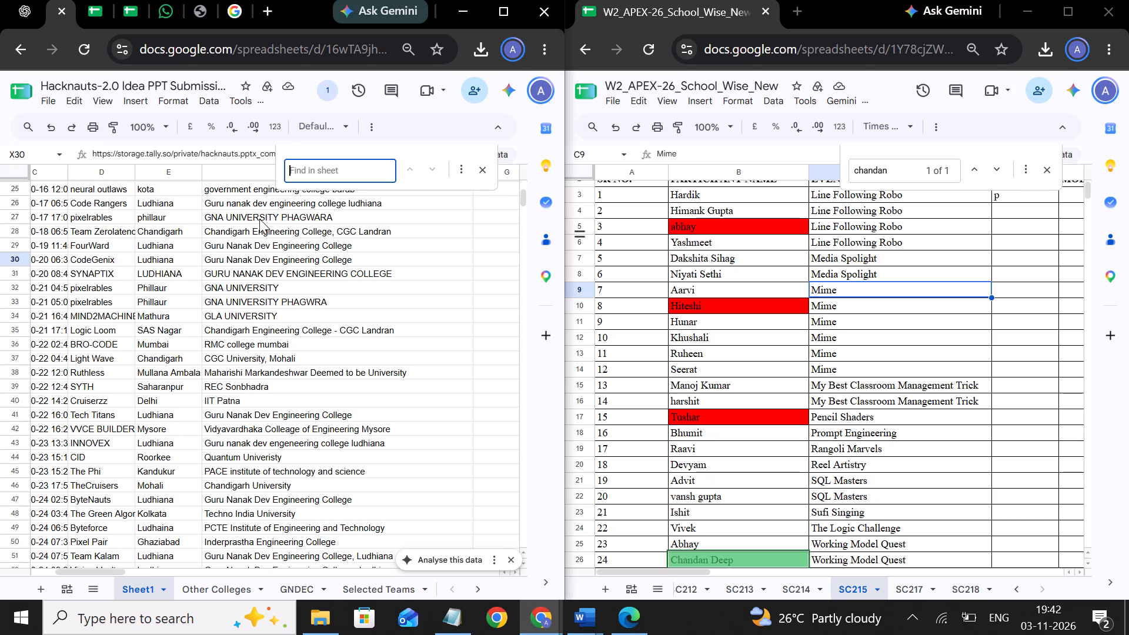
{"action": "left_click", "coordinate": [252, 257]}
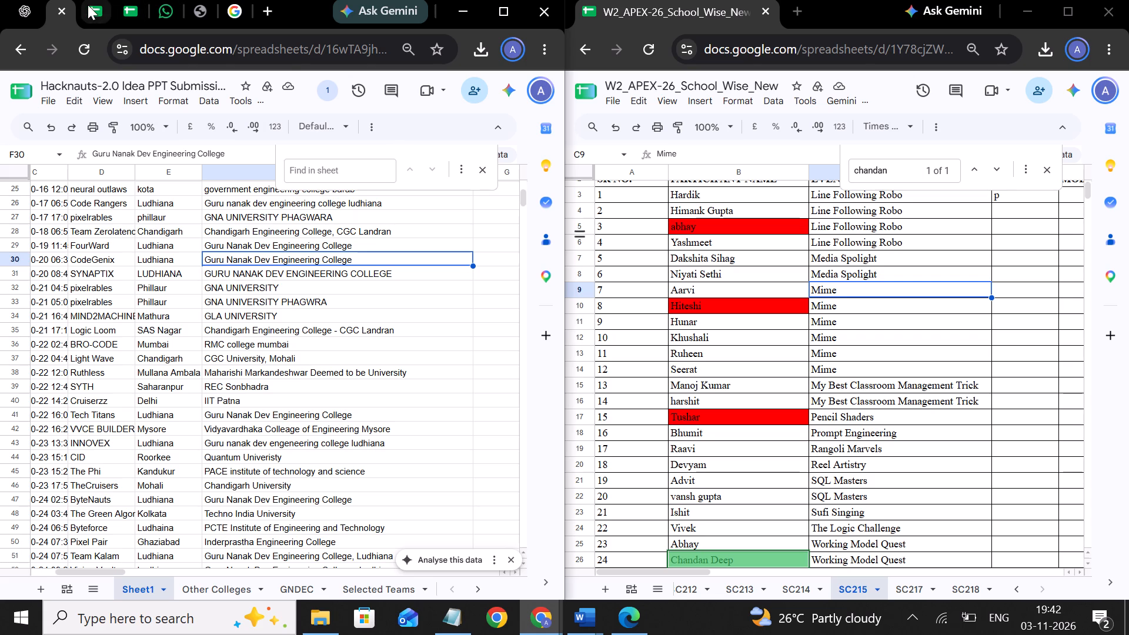
Return to the Blooming Dales authority letter and search the SC215 sheet for jodhveer, its fifteenth student.
{"action": "left_click", "coordinate": [198, 6]}
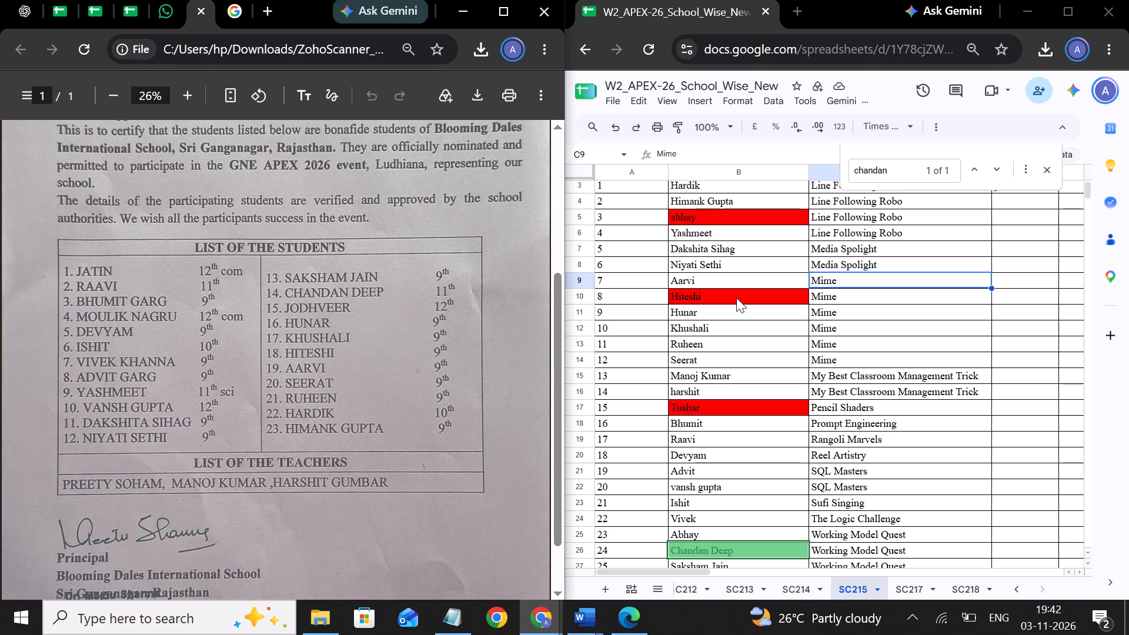
{"action": "double_click", "coordinate": [916, 169]}
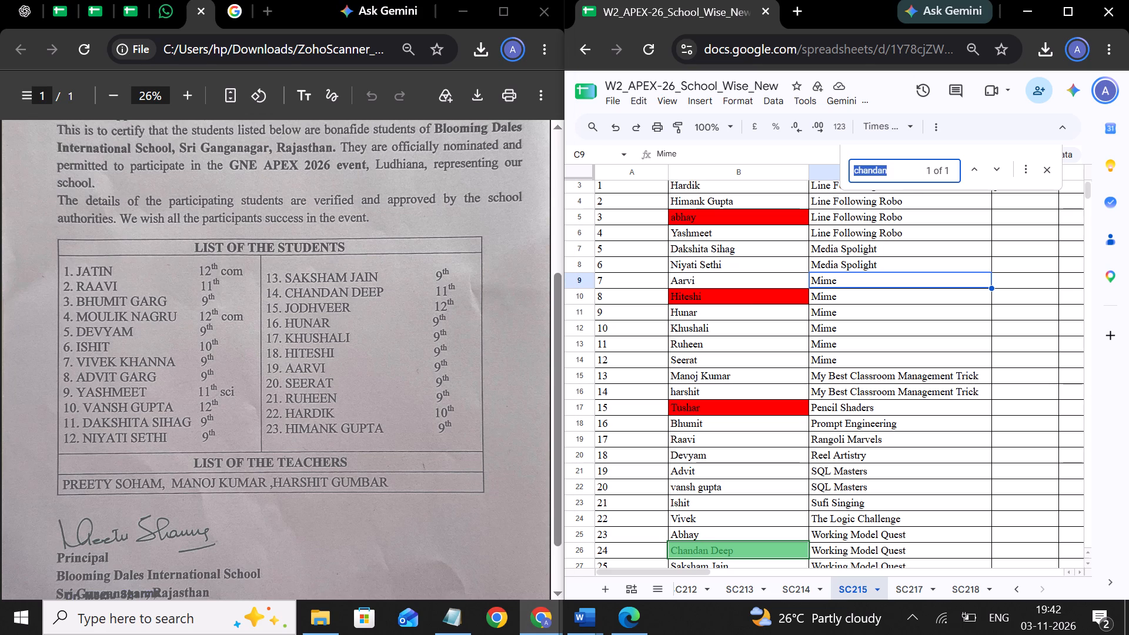
{"action": "key", "text": "BackSpace"}
{"action": "type", "text": "jodhveer"}
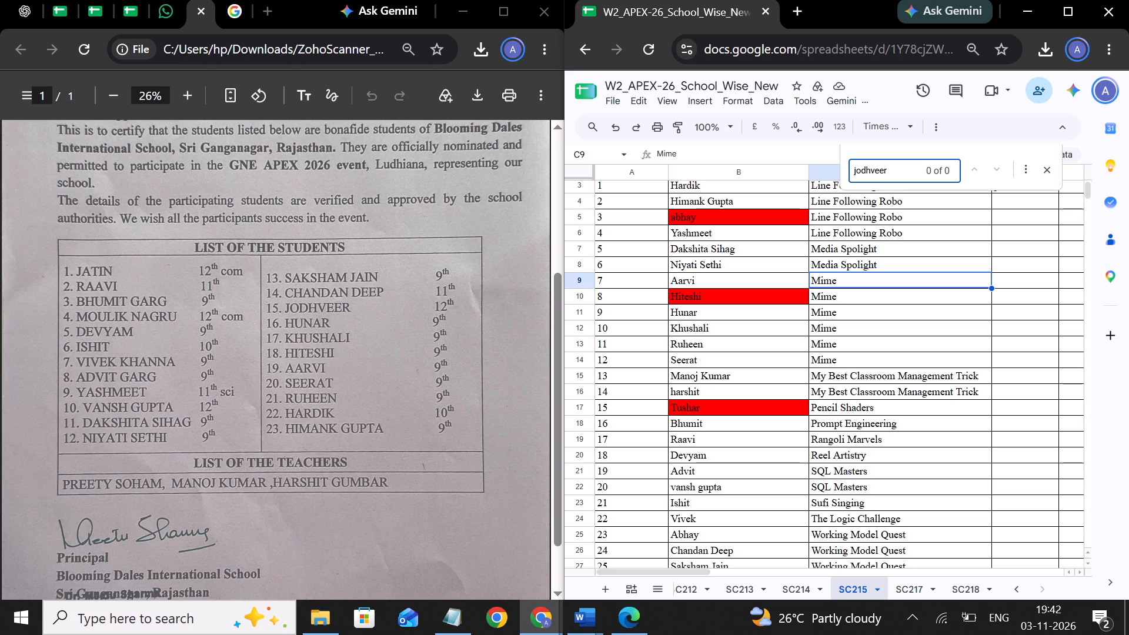
Search the SC215 sheet for hunar, the sixteenth student in the authority letter.
{"action": "key", "text": "BackSpace"}
{"action": "key", "text": "BackSpace"}
{"action": "key", "text": "BackSpace"}
{"action": "key", "text": "BackSpace"}
{"action": "key", "text": "BackSpace"}
{"action": "key", "text": "BackSpace"}
{"action": "key", "text": "BackSpace"}
{"action": "key", "text": "BackSpace"}
{"action": "key", "text": "BackSpace"}
{"action": "key", "text": "BackSpace"}
{"action": "key", "text": "BackSpace"}
{"action": "key", "text": "BackSpace"}
{"action": "key", "text": "u"}
{"action": "key", "text": "BackSpace"}
{"action": "type", "text": "huar"}
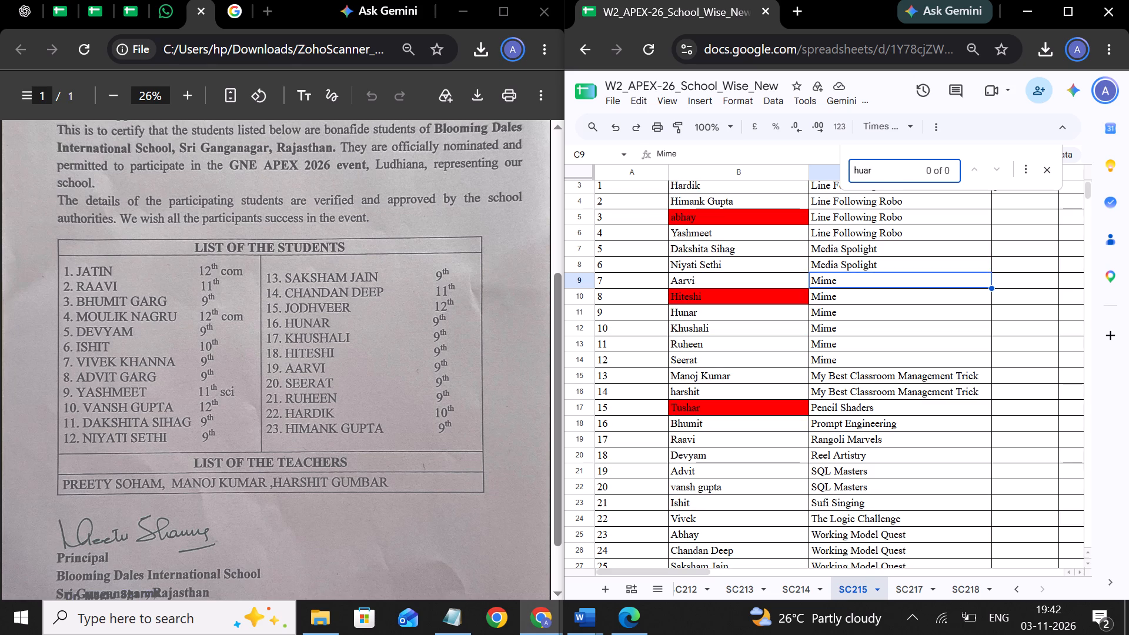
{"action": "key", "text": "BackSpace"}
{"action": "key", "text": "BackSpace"}
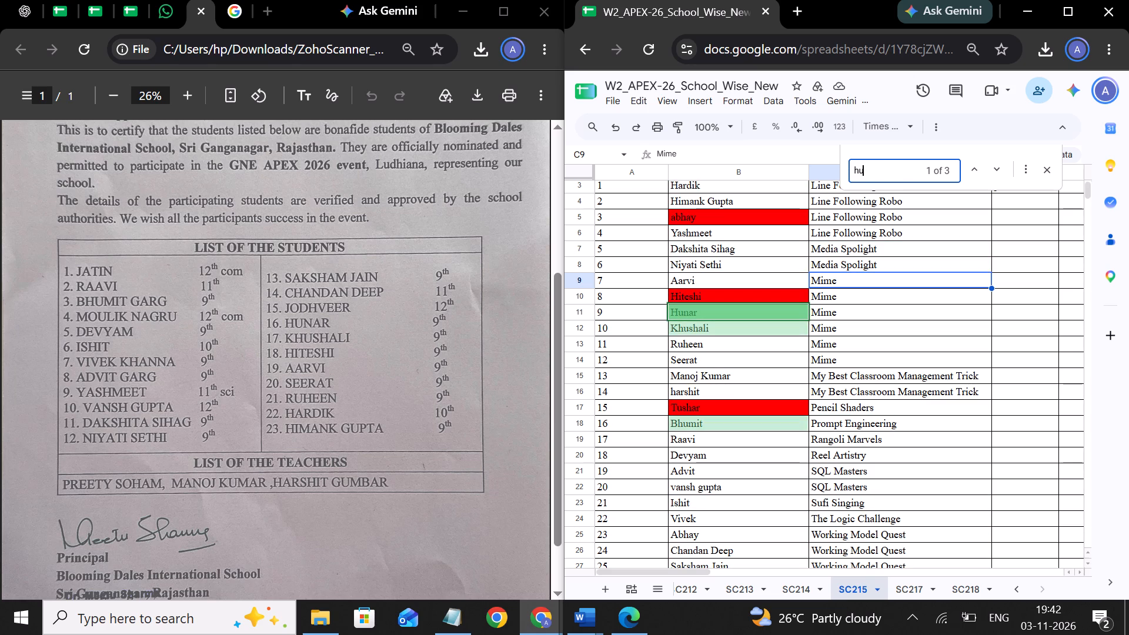
{"action": "type", "text": "nar"}
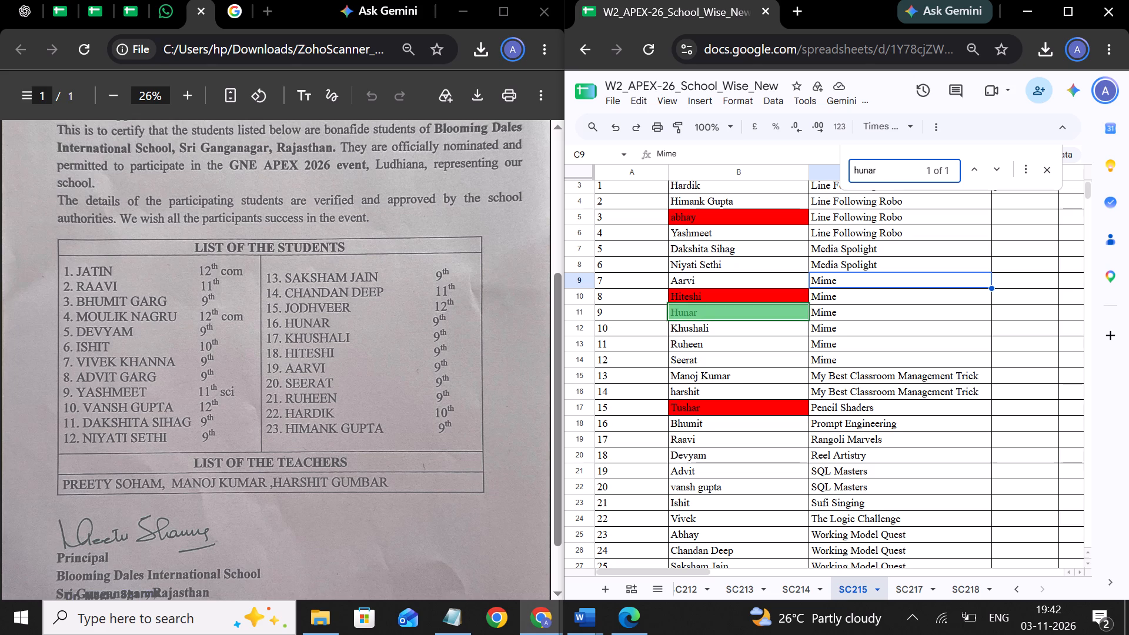
Search the SC215 sheet for khushali, the seventeenth student in the authority letter.
{"action": "key", "text": "BackSpace"}
{"action": "key", "text": "BackSpace"}
{"action": "key", "text": "BackSpace"}
{"action": "key", "text": "BackSpace"}
{"action": "key", "text": "BackSpace"}
{"action": "key", "text": "BackSpace"}
{"action": "key", "text": "BackSpace"}
{"action": "key", "text": "BackSpace"}
{"action": "key", "text": "BackSpace"}
{"action": "key", "text": "BackSpace"}
{"action": "key", "text": "k"}
{"action": "key", "text": "h"}
{"action": "key", "text": "u"}
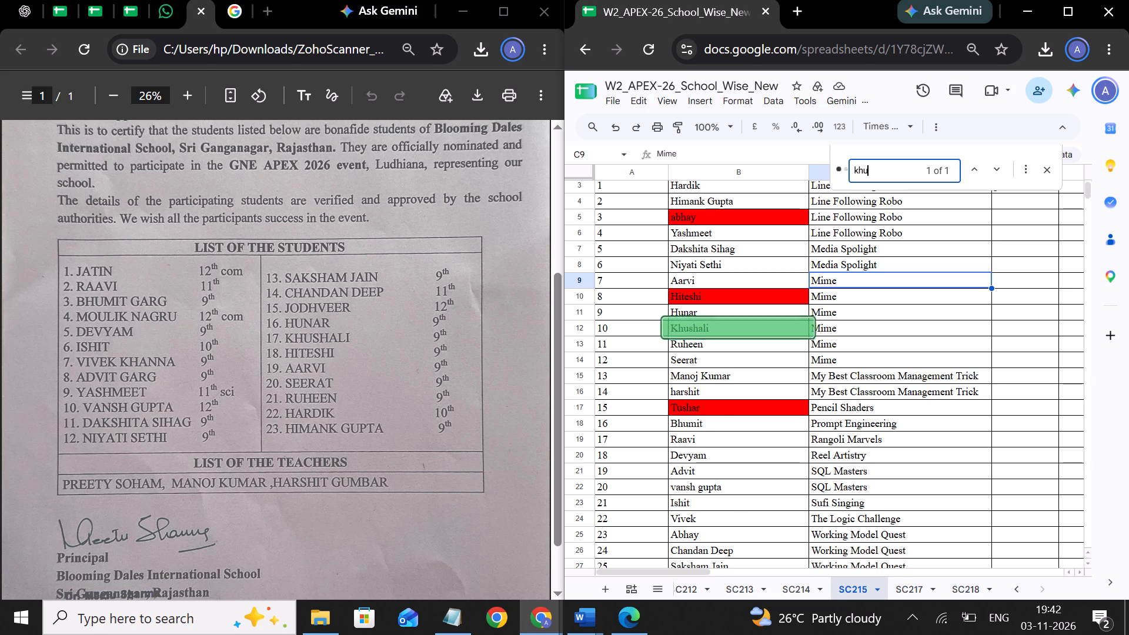
{"action": "type", "text": "shali"}
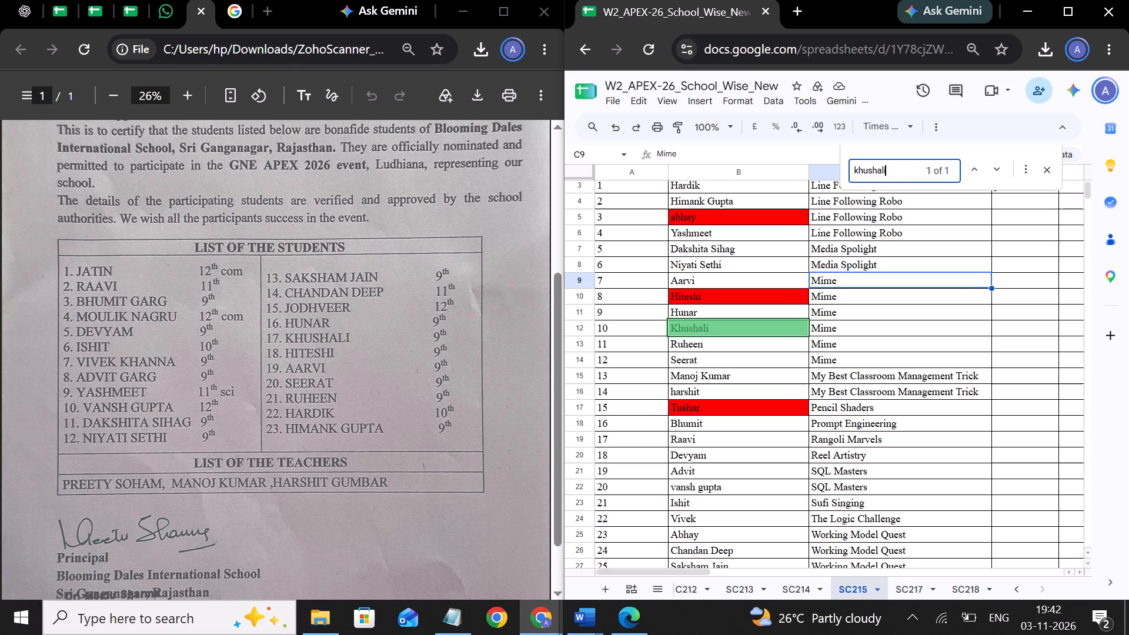
Search the SC215 sheet for hiteshi, the eighteenth student in the authority letter.
{"action": "key", "text": "BackSpace"}
{"action": "key", "text": "BackSpace"}
{"action": "key", "text": "BackSpace"}
{"action": "key", "text": "BackSpace"}
{"action": "key", "text": "BackSpace"}
{"action": "key", "text": "BackSpace"}
{"action": "key", "text": "BackSpace"}
{"action": "key", "text": "BackSpace"}
{"action": "key", "text": "BackSpace"}
{"action": "key", "text": "BackSpace"}
{"action": "key", "text": "BackSpace"}
{"action": "key", "text": "BackSpace"}
{"action": "key", "text": "BackSpace"}
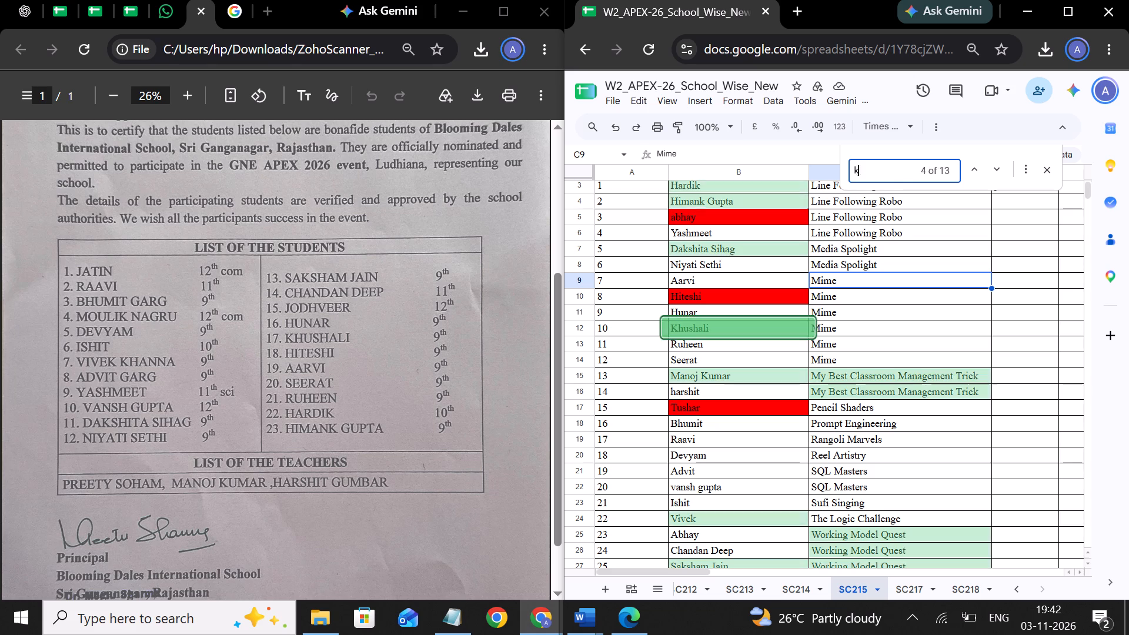
{"action": "type", "text": "hitesh"}
{"action": "key", "text": "i"}
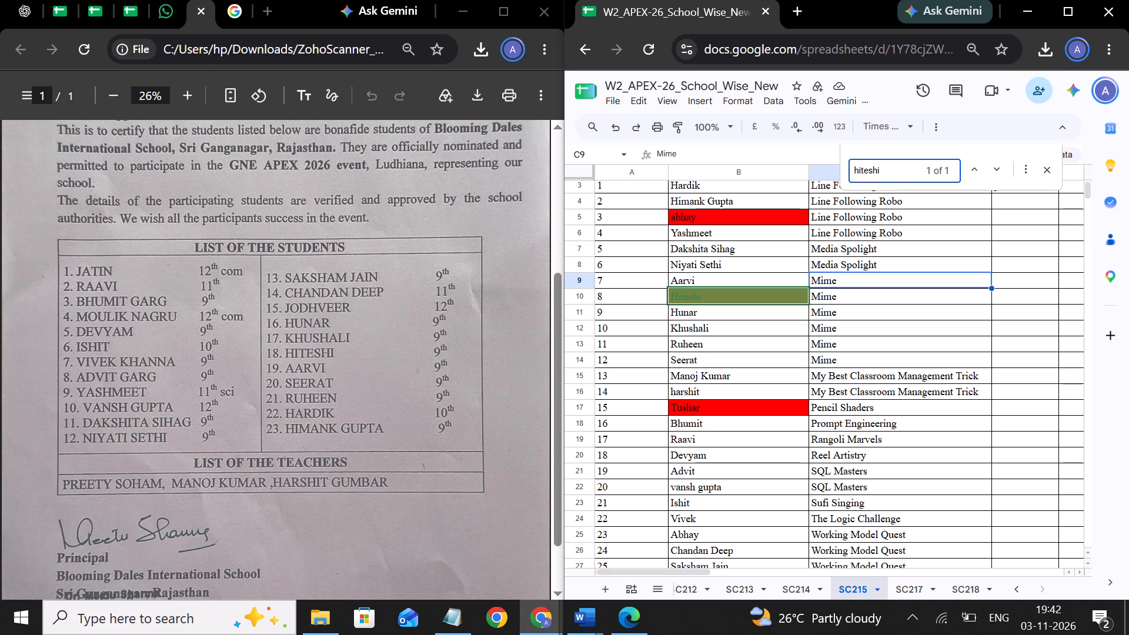
Change the fill colour of Hiteshi's name cell in the SC215 sheet from the red flag to white.
{"action": "left_click", "coordinate": [759, 295]}
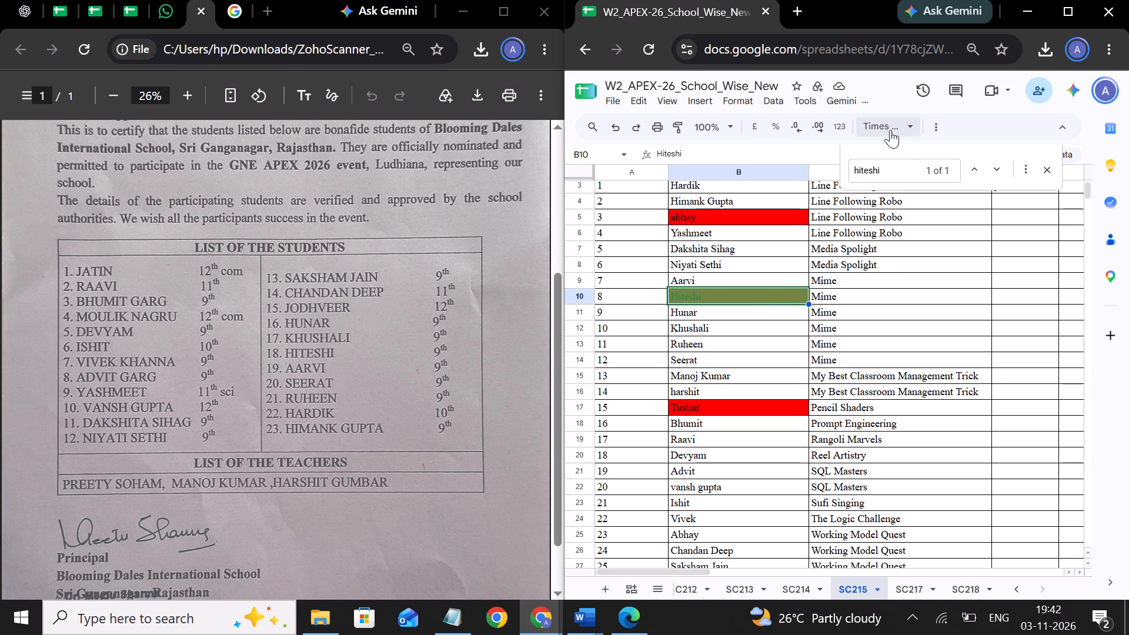
{"action": "left_click", "coordinate": [932, 126]}
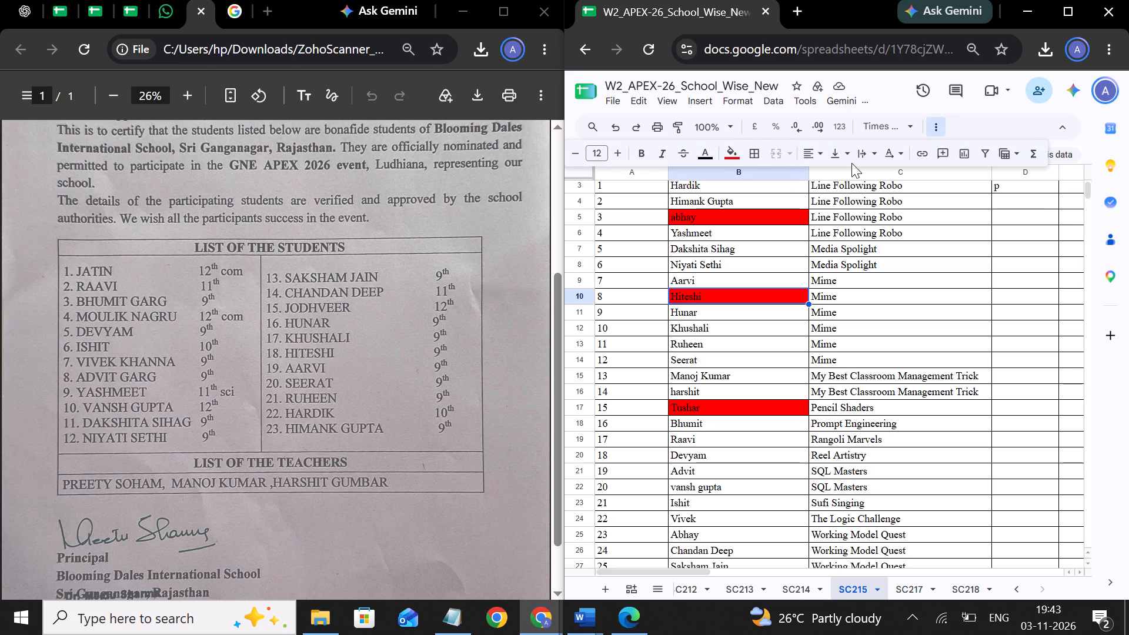
{"action": "left_click", "coordinate": [728, 150]}
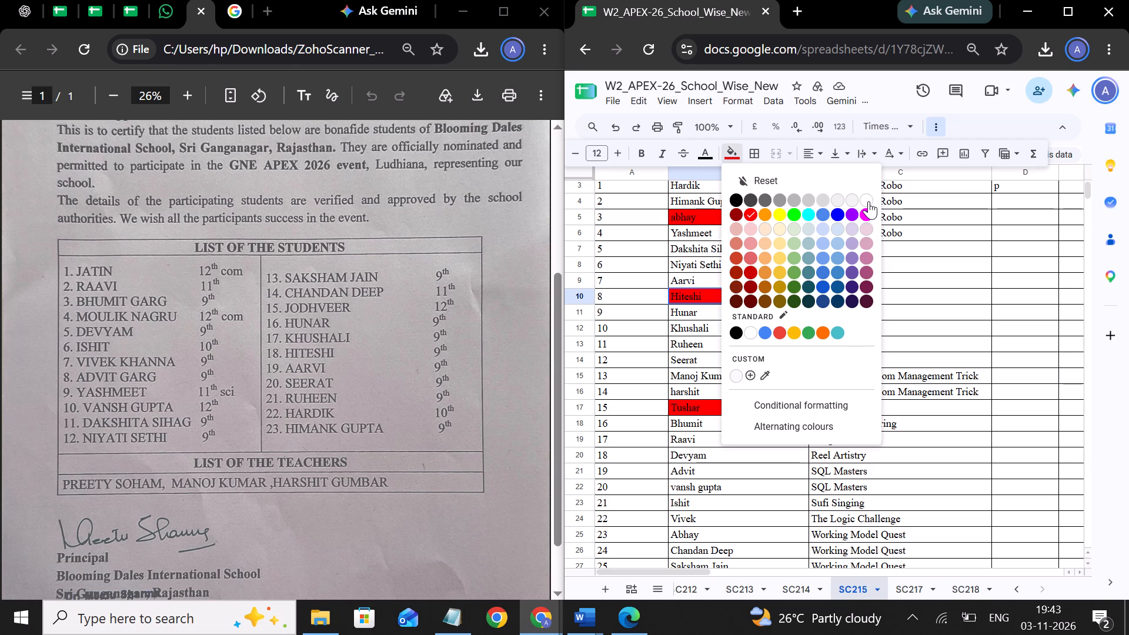
{"action": "left_click", "coordinate": [869, 201]}
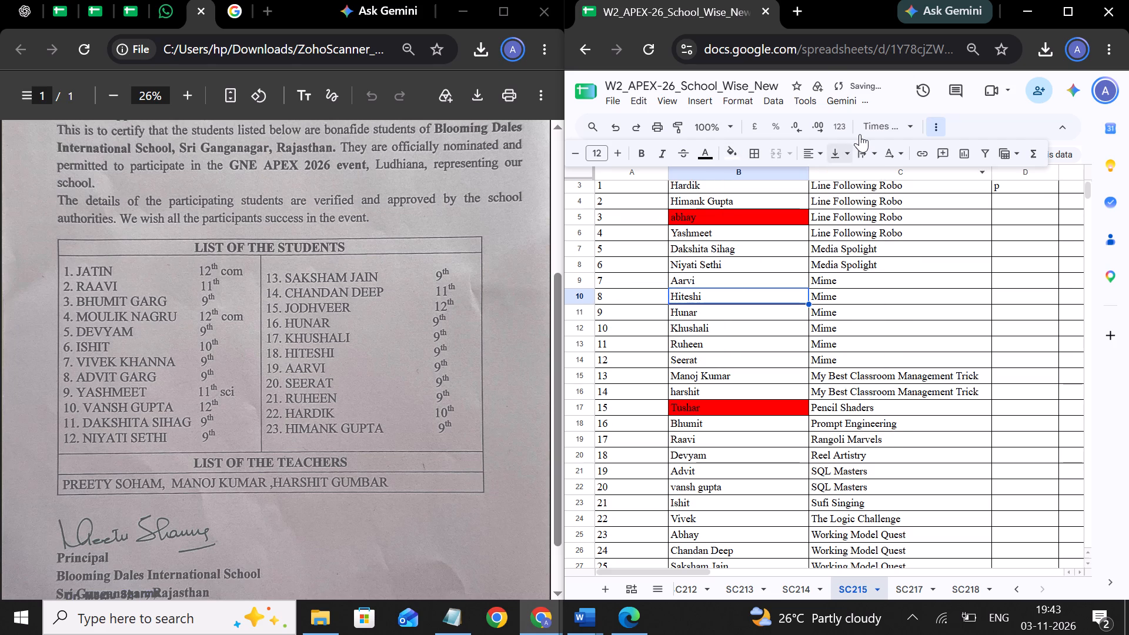
Switch to the Hacknauts-2.0 Idea PPT submissions spreadsheet and look through the team member details around row 30 of Sheet1.
{"action": "left_click", "coordinate": [125, 6]}
{"action": "left_click", "coordinate": [101, 6]}
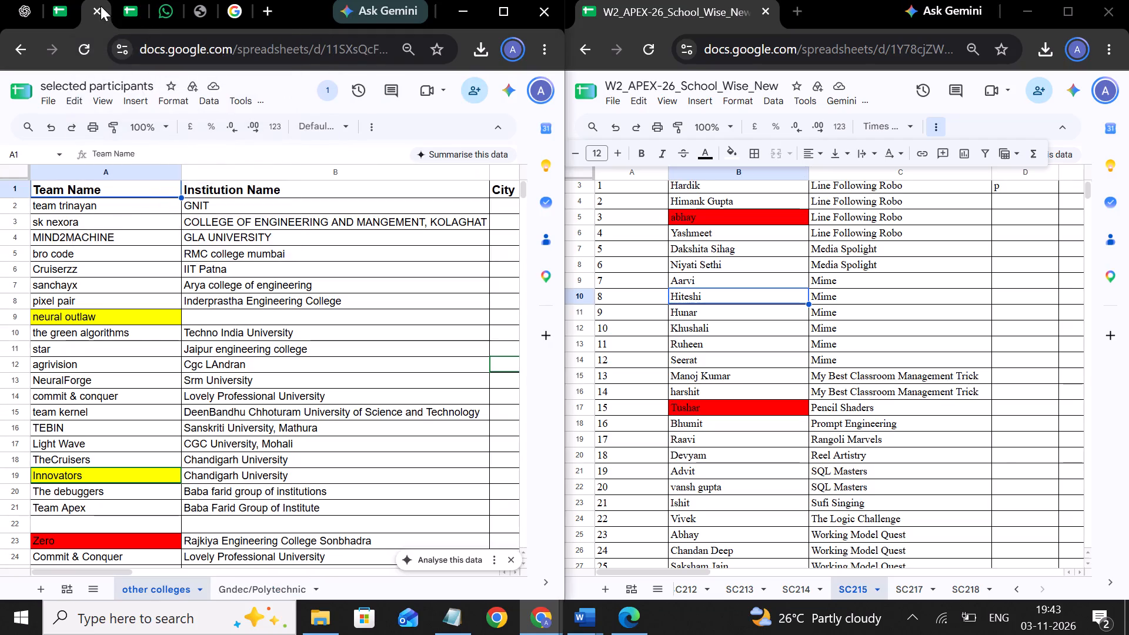
{"action": "left_click", "coordinate": [56, 3]}
{"action": "scroll", "coordinate": [398, 294], "scroll_direction": "left", "scroll_amount": 1}
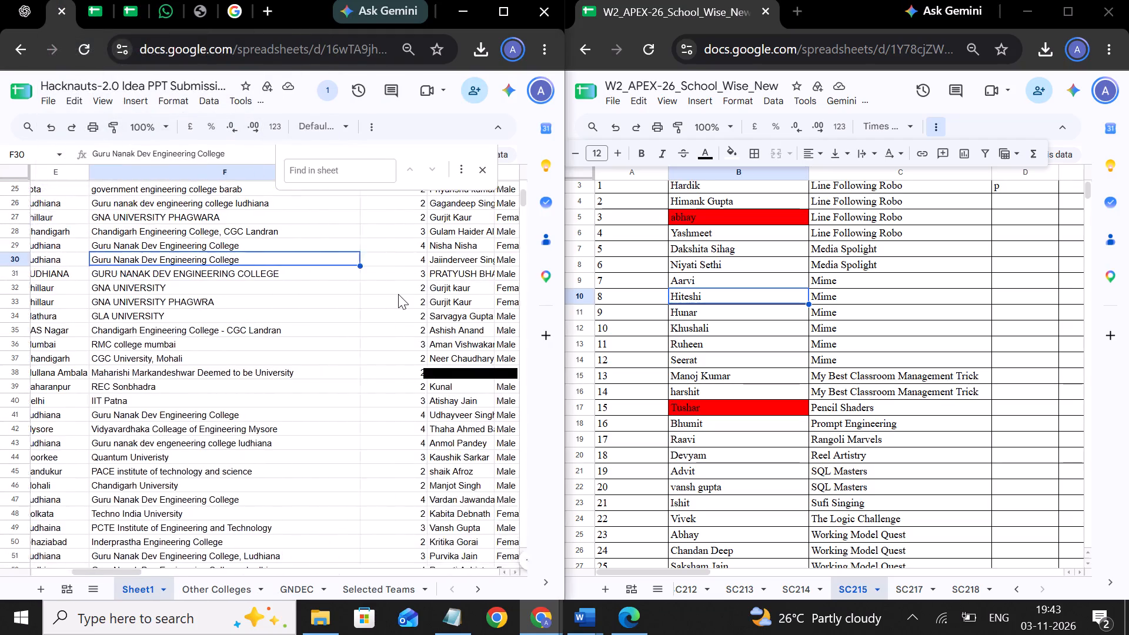
{"action": "scroll", "coordinate": [398, 294], "scroll_direction": "left", "scroll_amount": 5}
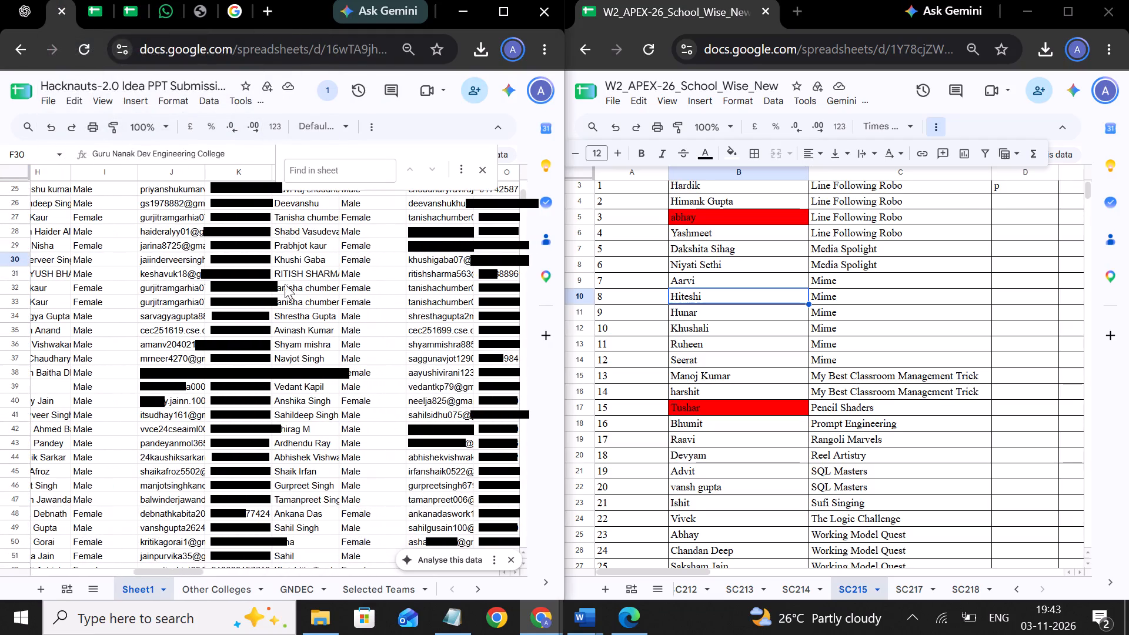
{"action": "scroll", "coordinate": [383, 274], "scroll_direction": "left", "scroll_amount": 3}
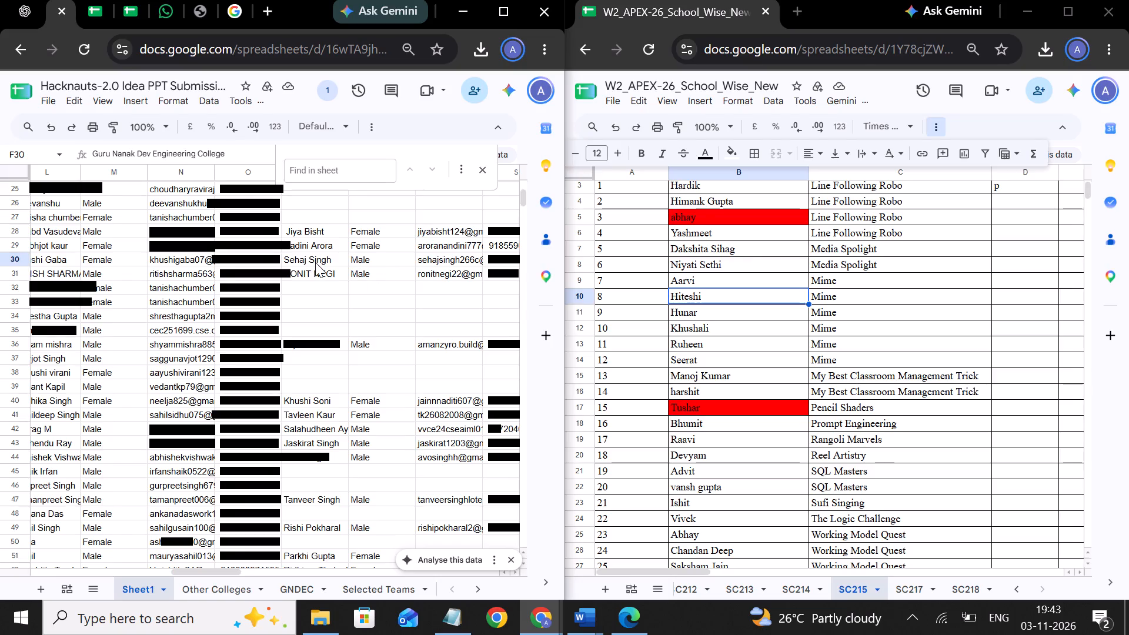
{"action": "scroll", "coordinate": [406, 273], "scroll_direction": "left", "scroll_amount": 4}
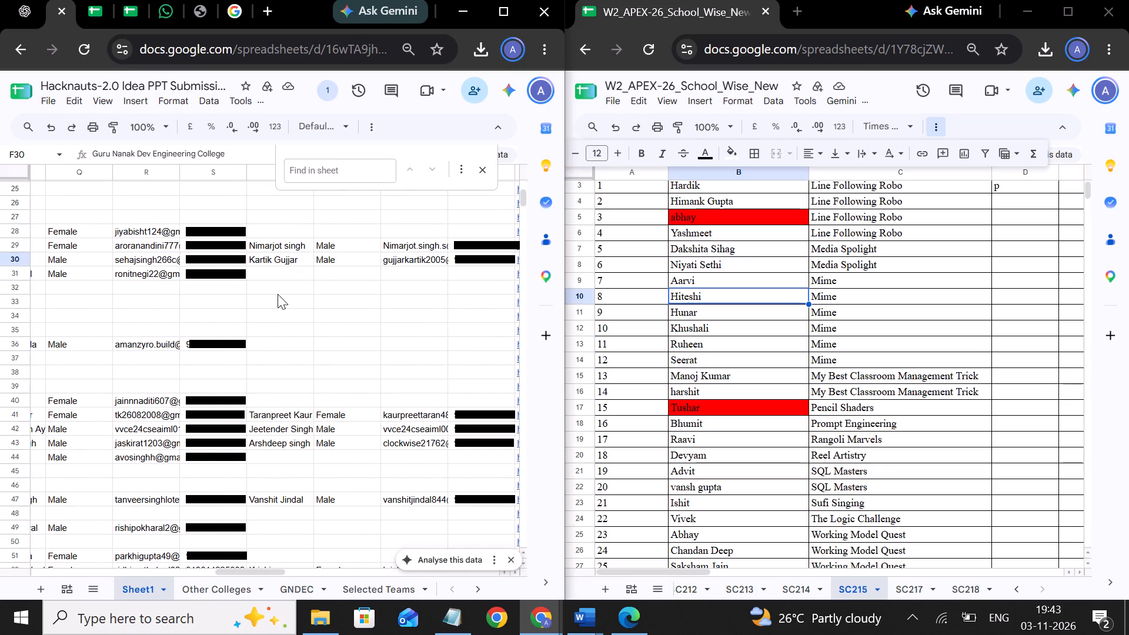
{"action": "scroll", "coordinate": [273, 292], "scroll_direction": "right", "scroll_amount": 4}
{"action": "scroll", "coordinate": [273, 292], "scroll_direction": "left", "scroll_amount": 1}
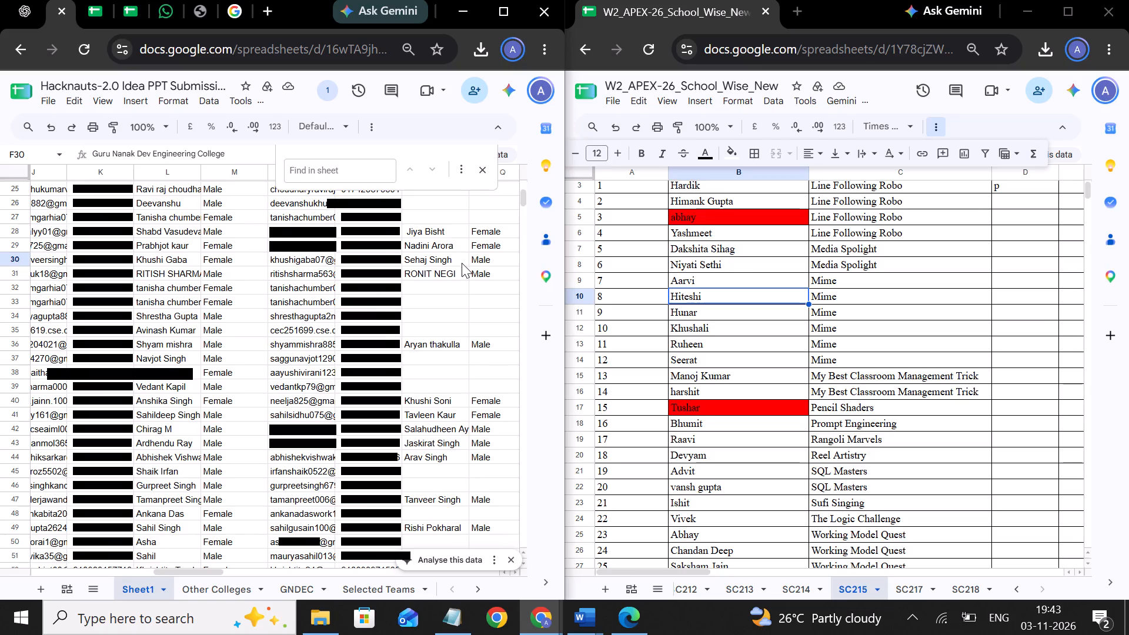
{"action": "scroll", "coordinate": [462, 263], "scroll_direction": "left", "scroll_amount": 3}
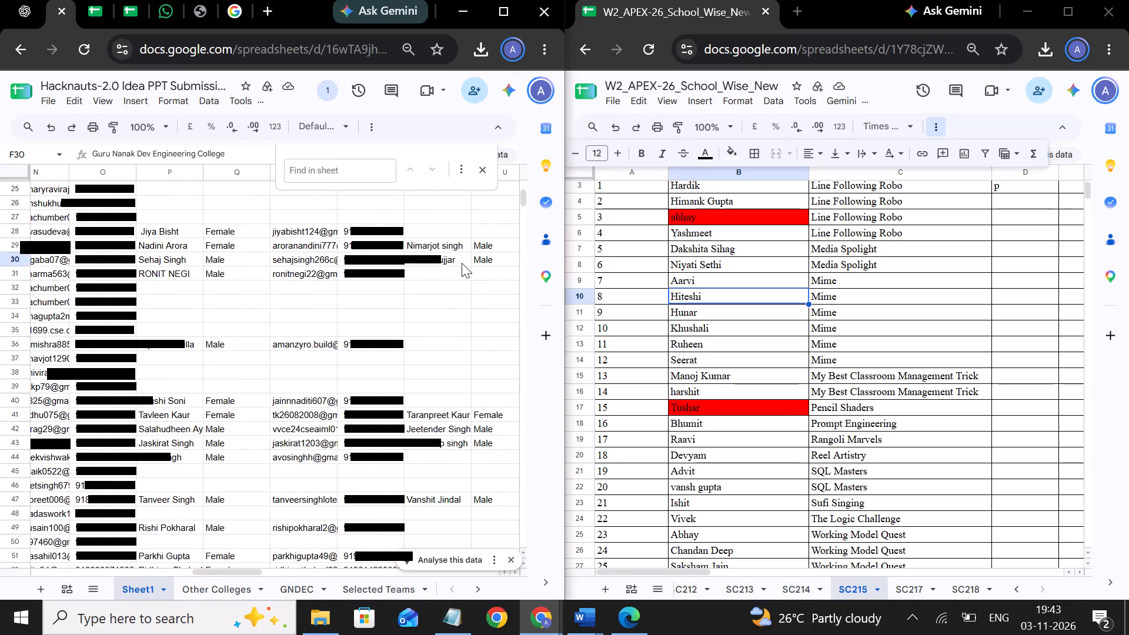
{"action": "scroll", "coordinate": [462, 263], "scroll_direction": "up", "scroll_amount": 1}
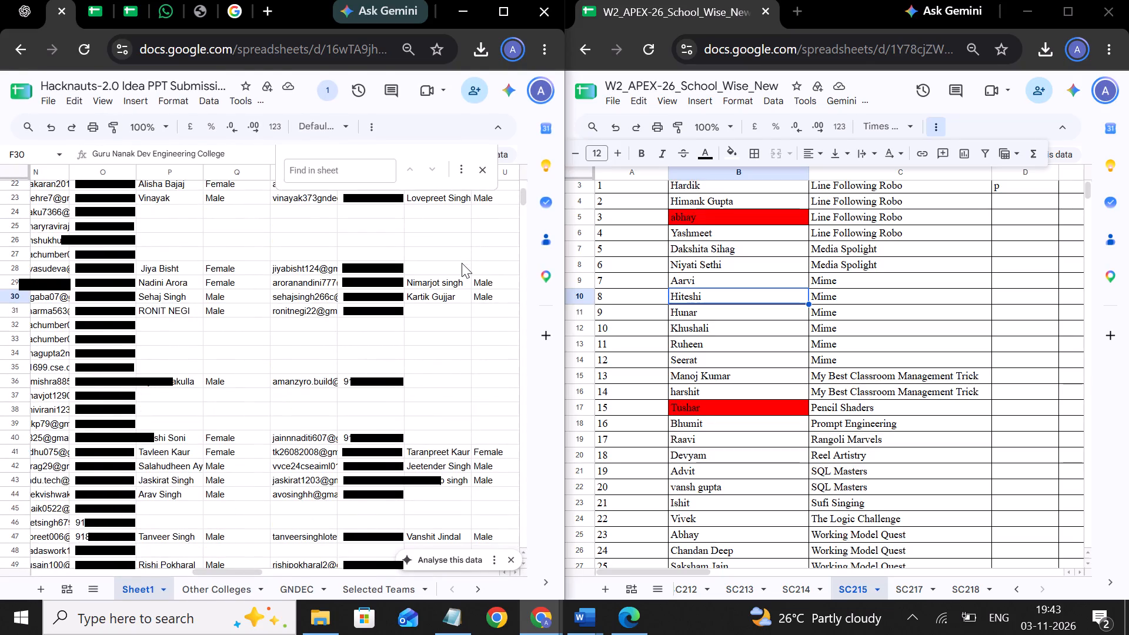